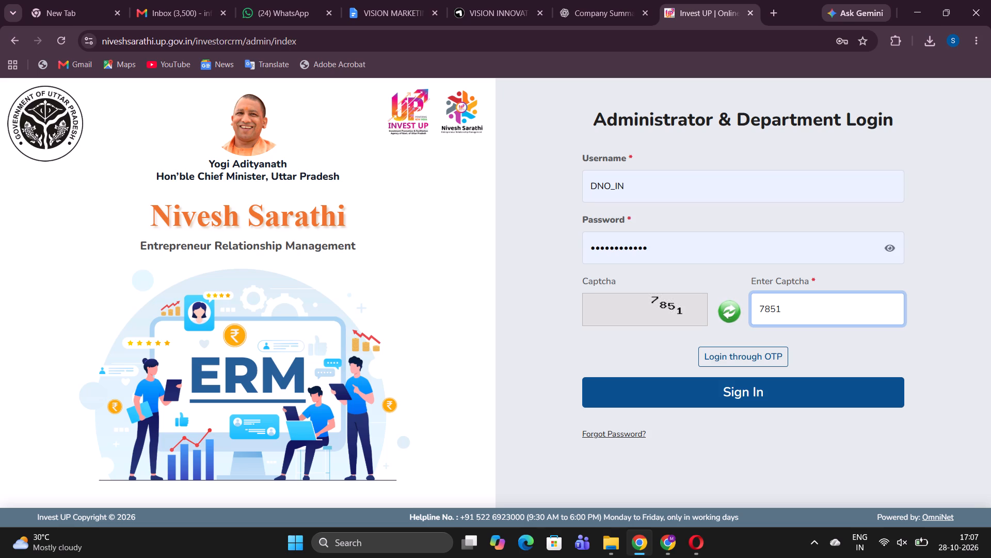
Sign in to the department account with the prefilled credentials, entering the newly displayed captcha for the second attempt.
{"action": "left_click", "coordinate": [803, 397]}
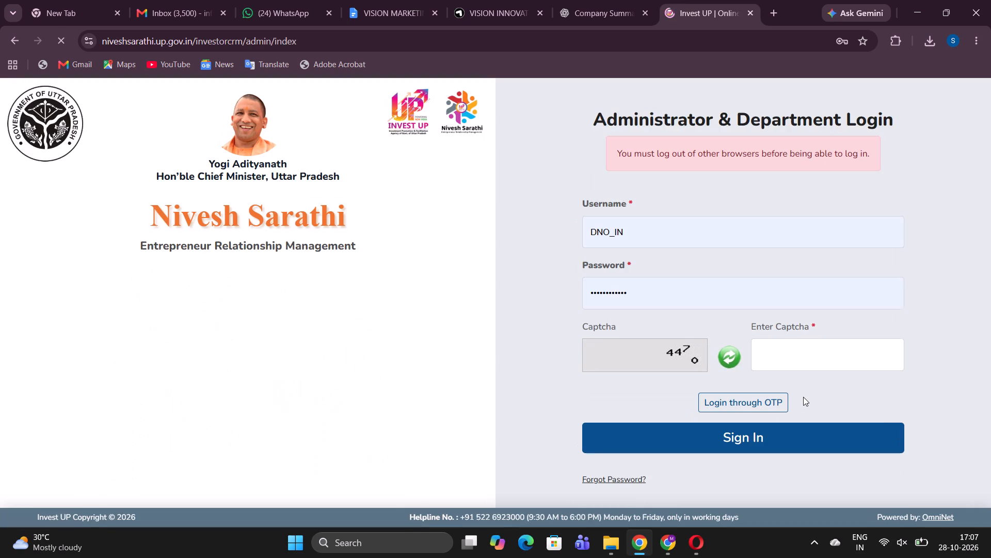
{"action": "left_click", "coordinate": [798, 348]}
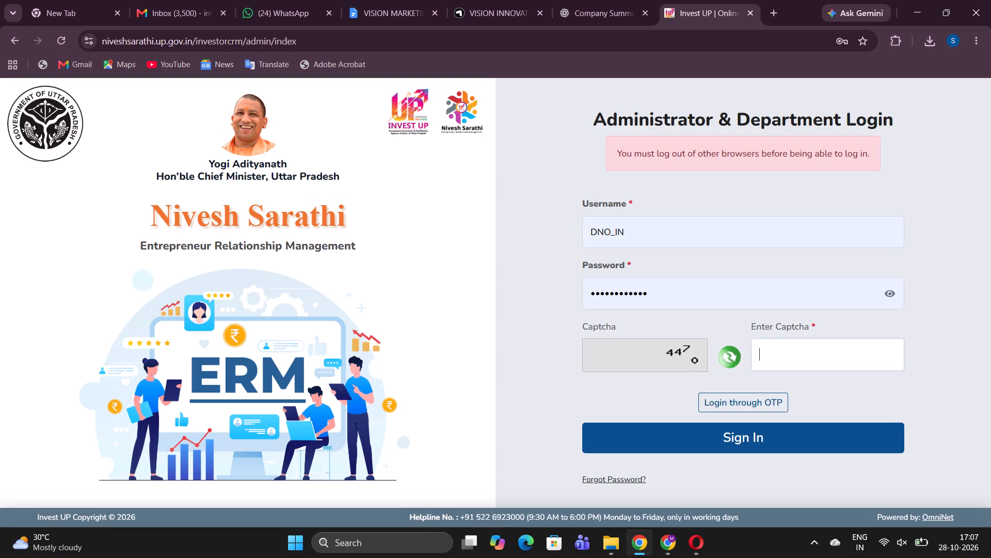
{"action": "type", "text": "44"}
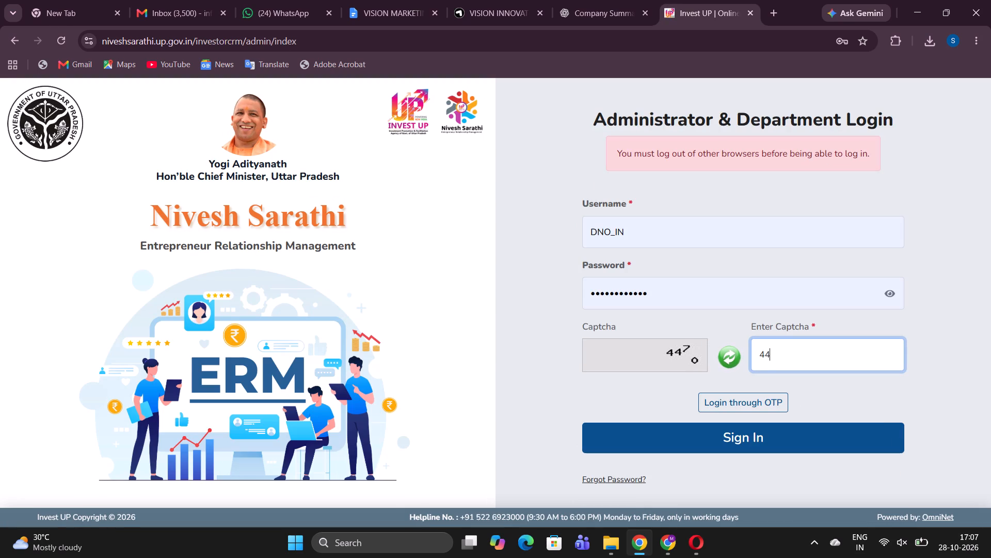
{"action": "type", "text": "70"}
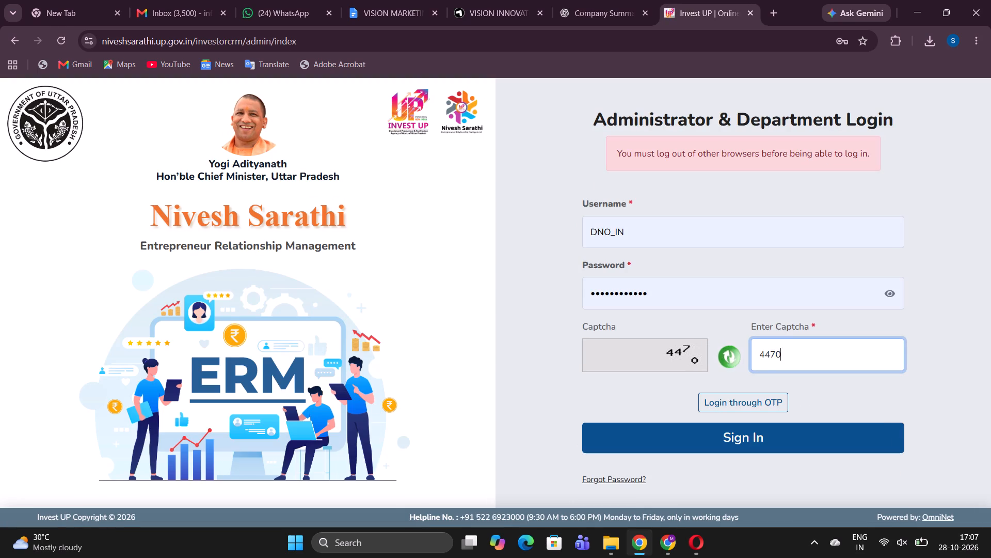
{"action": "left_click", "coordinate": [752, 432]}
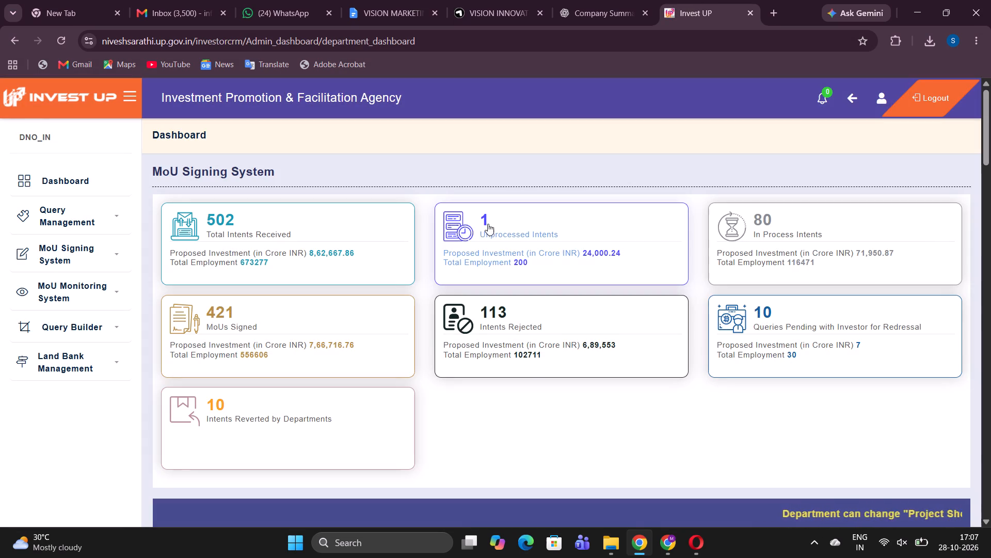
Open the Total Intents Received details from the MoU Signing System dashboard and look through the first listed intents.
{"action": "left_click", "coordinate": [391, 265]}
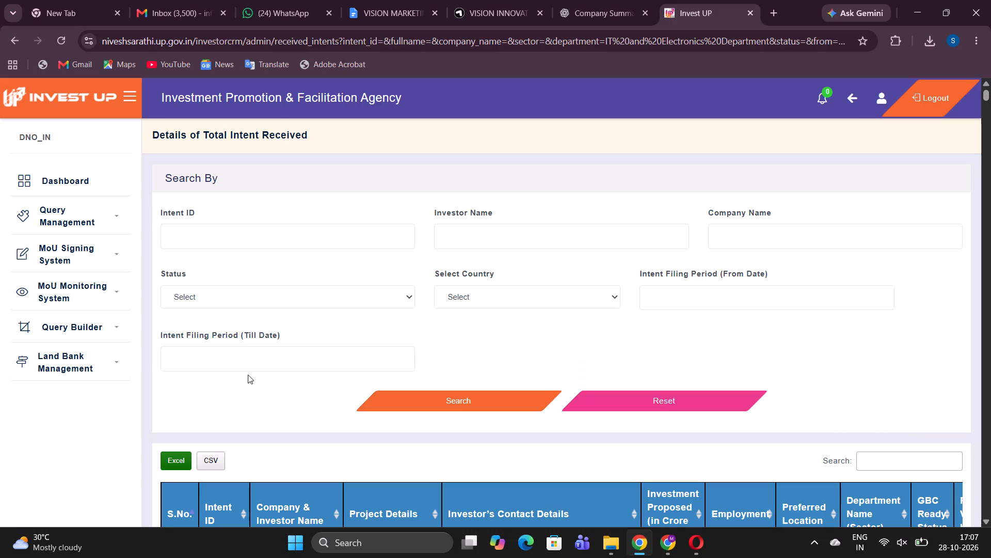
{"action": "scroll", "coordinate": [273, 385], "scroll_direction": "down", "scroll_amount": 6}
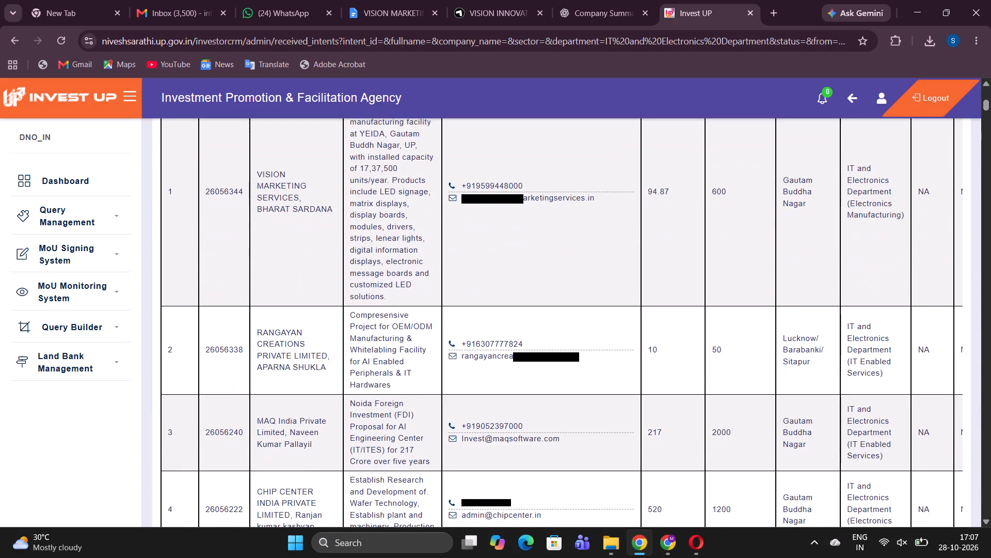
{"action": "scroll", "coordinate": [273, 385], "scroll_direction": "down", "scroll_amount": 2}
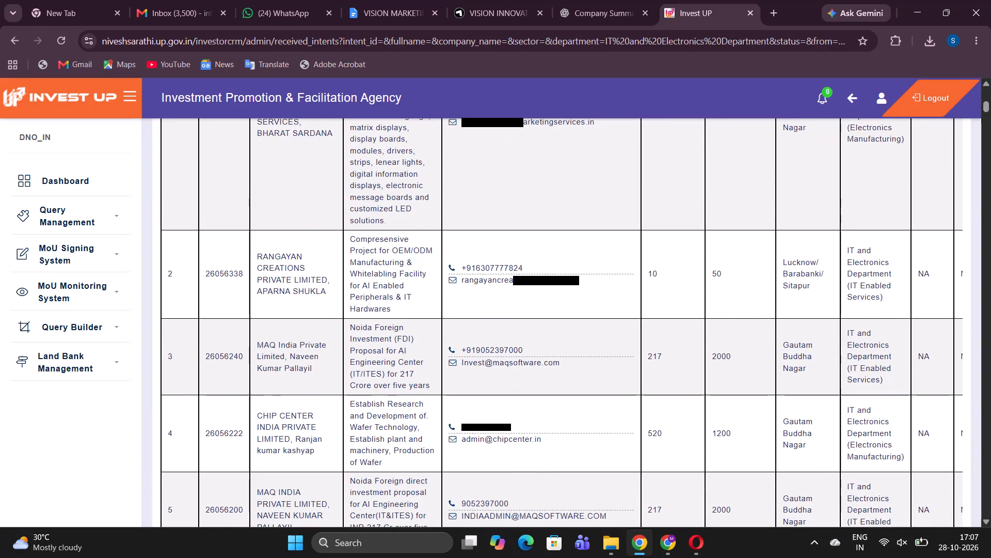
{"action": "scroll", "coordinate": [258, 371], "scroll_direction": "down", "scroll_amount": 1}
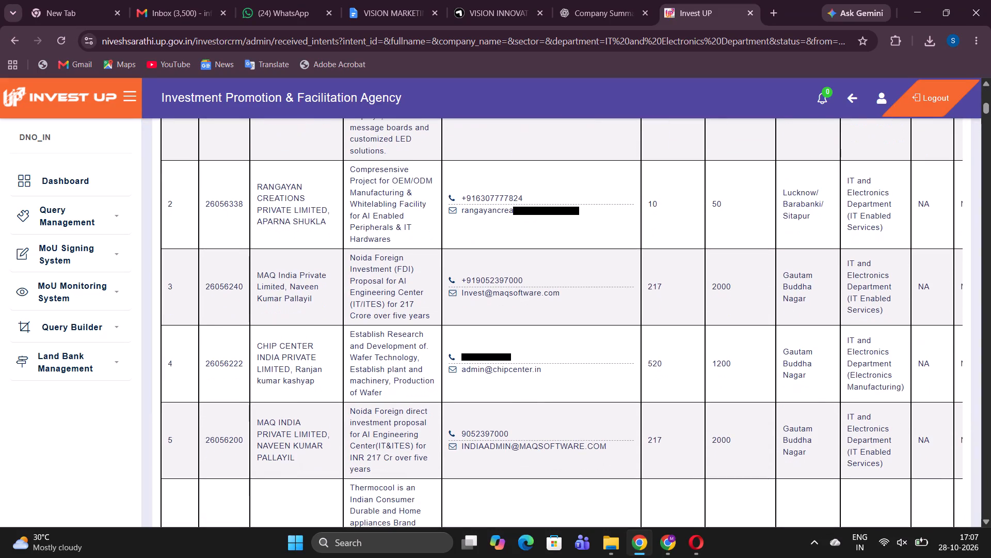
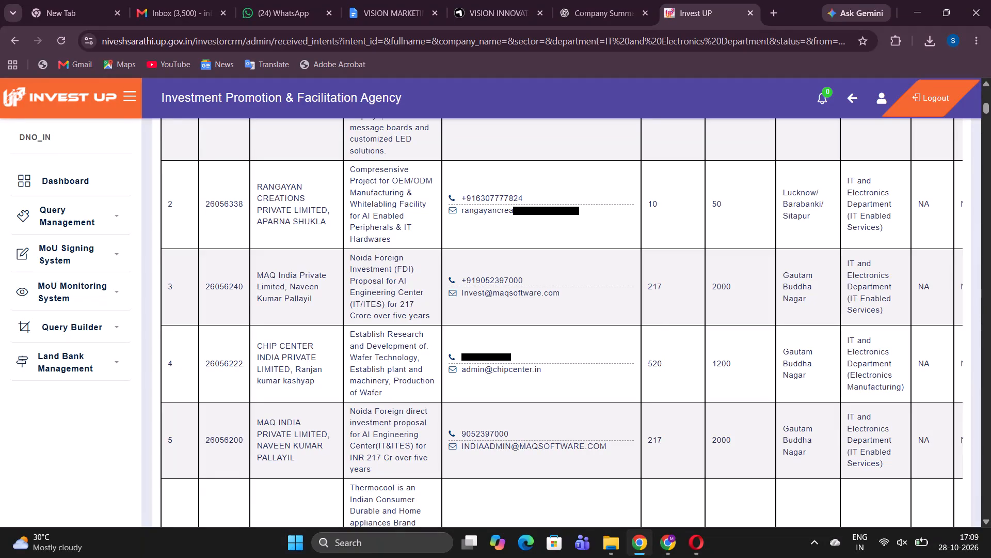
Copy the company name CHIP CENTER INDIA PRIVATE LIMITED from intent 26056222 and replace the title of the VISION MARKETING SERVICES one pager with it.
{"action": "left_click_drag", "start_coordinate": [259, 347], "coordinate": [289, 369]}
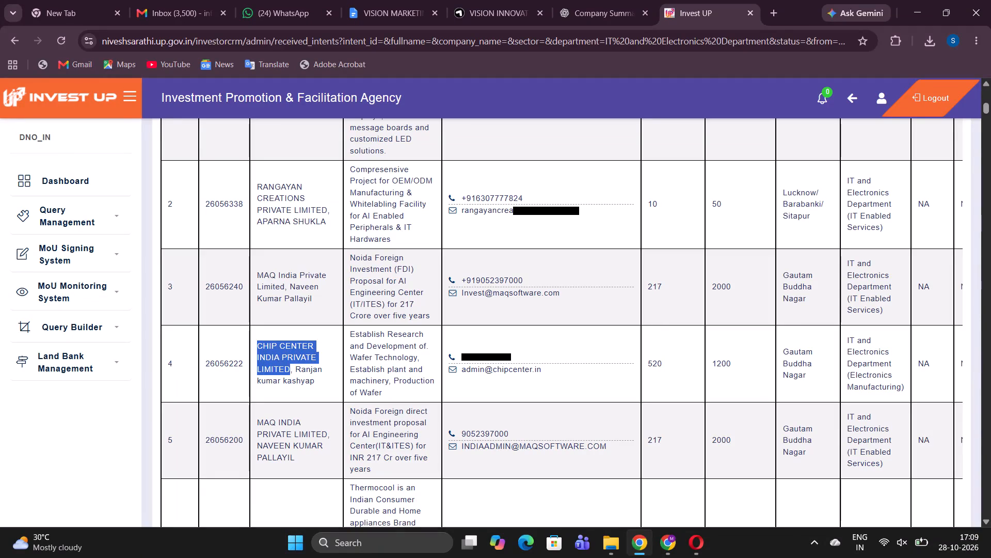
{"action": "left_click_drag", "start_coordinate": [289, 369], "coordinate": [290, 369]}
{"action": "key", "text": "ctrl+c"}
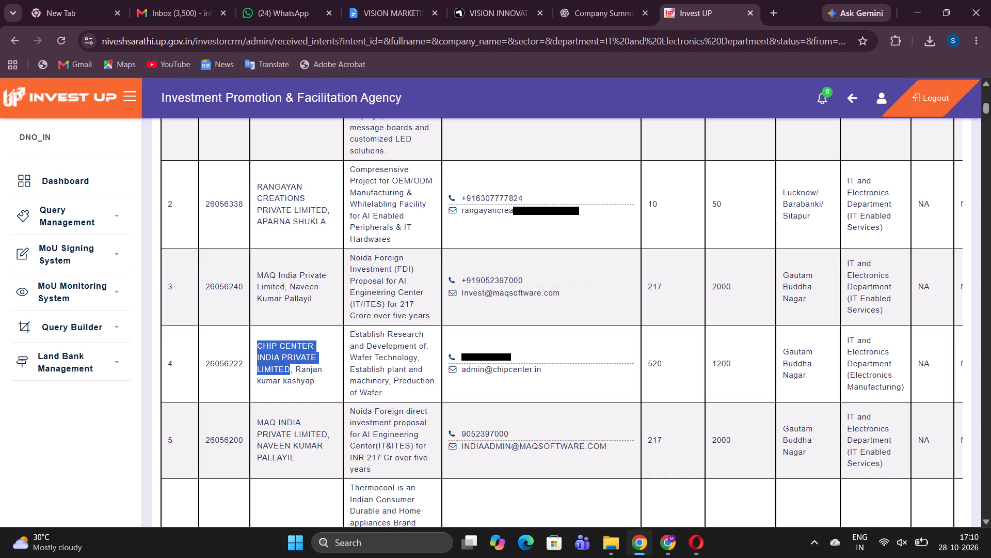
{"action": "left_click", "coordinate": [404, 14]}
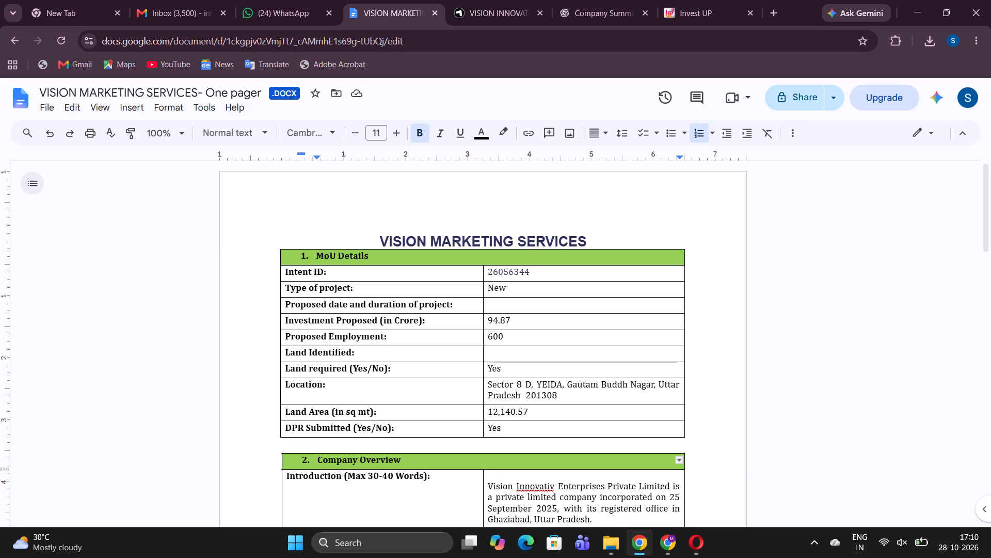
{"action": "left_click_drag", "start_coordinate": [590, 242], "coordinate": [385, 230]}
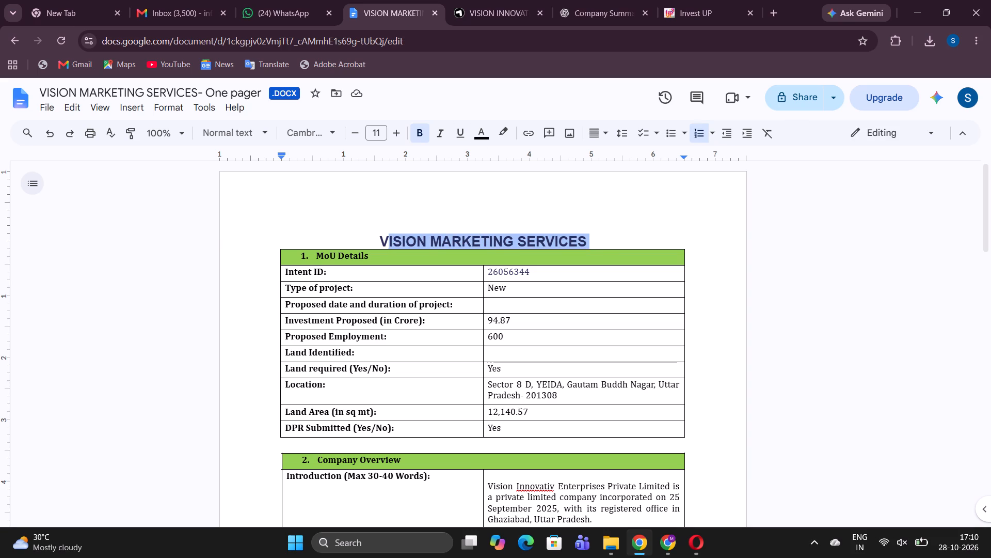
{"action": "left_click_drag", "start_coordinate": [385, 230], "coordinate": [382, 229]}
{"action": "key", "text": "BackSpace"}
{"action": "key", "text": "ctrl+v"}
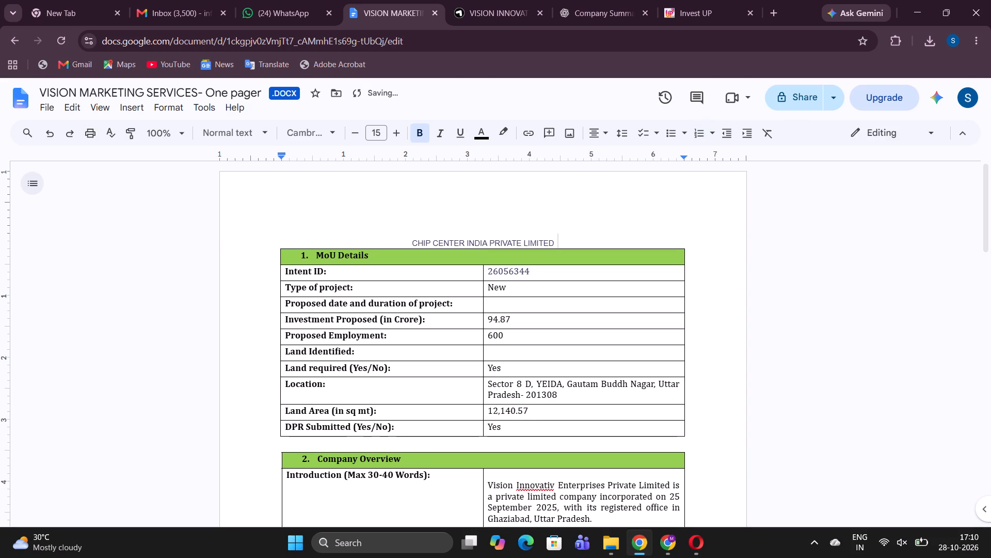
Format the CHIP CENTER INDIA PRIVATE LIMITED title in Cambria, size 16, black and bold.
{"action": "left_click_drag", "start_coordinate": [552, 243], "coordinate": [486, 246]}
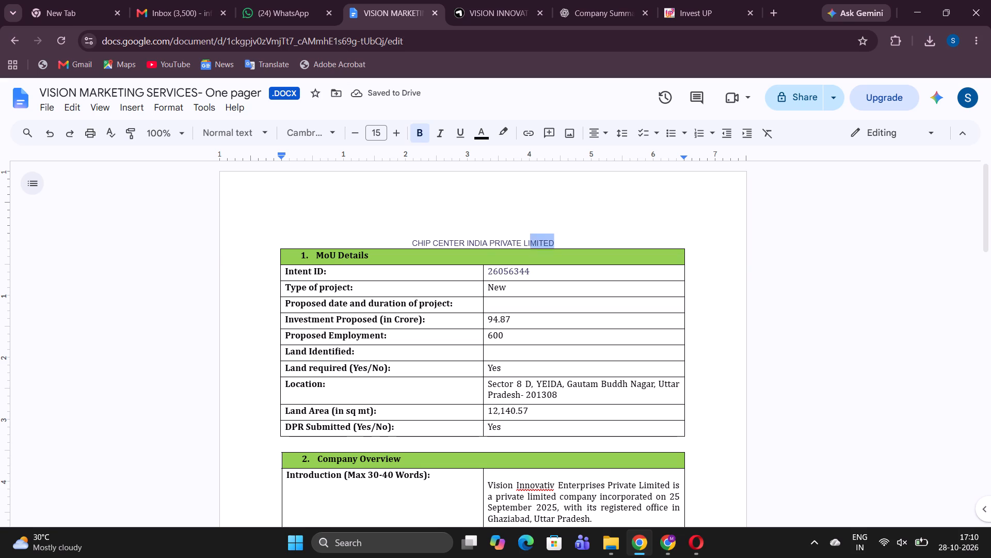
{"action": "left_click_drag", "start_coordinate": [486, 246], "coordinate": [399, 242]}
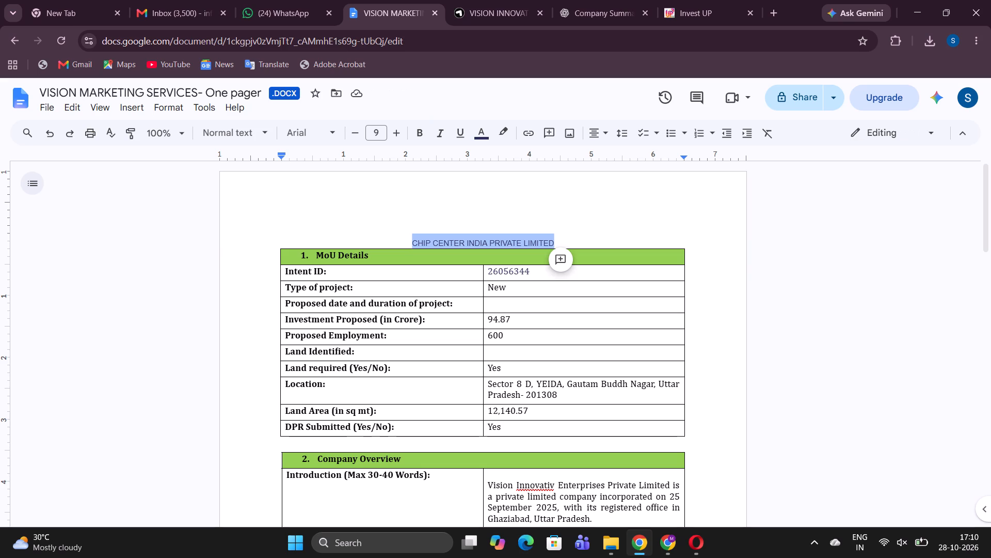
{"action": "left_click", "coordinate": [335, 135]}
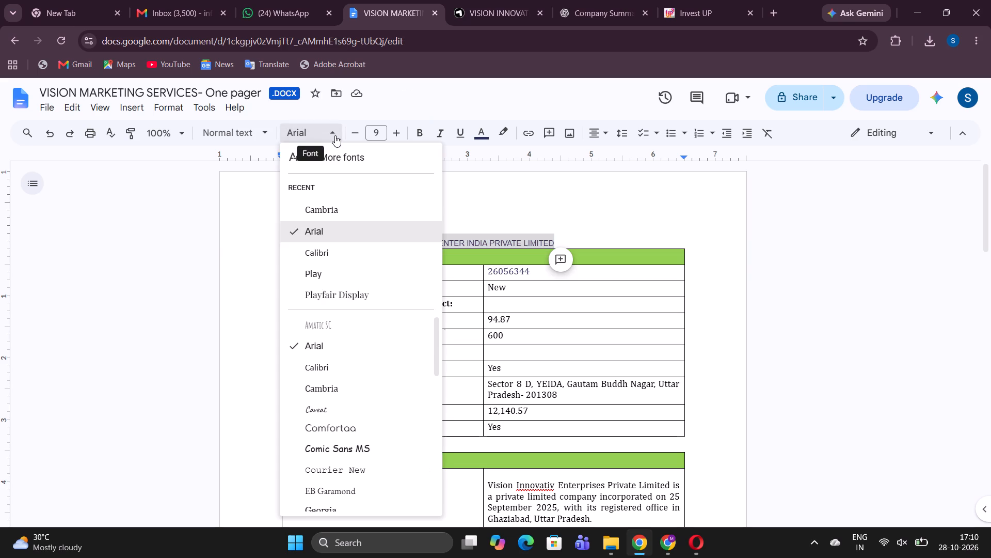
{"action": "left_click", "coordinate": [339, 214]}
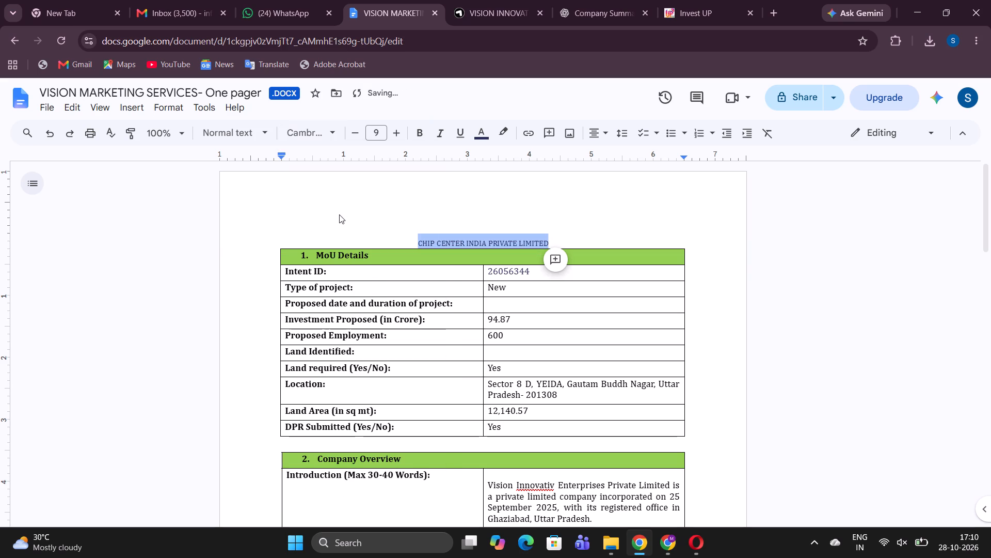
{"action": "triple_click", "coordinate": [397, 132]}
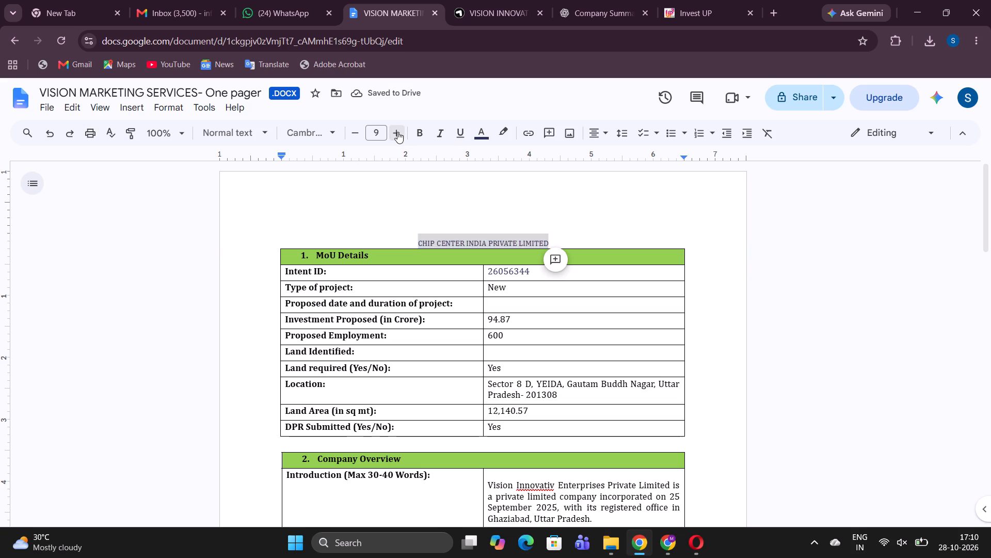
{"action": "triple_click", "coordinate": [397, 132]}
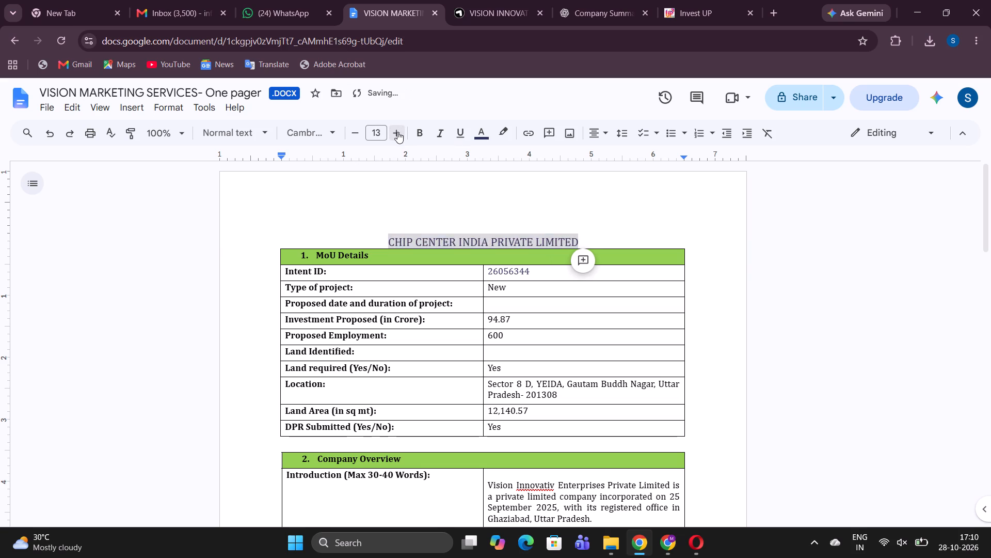
{"action": "left_click", "coordinate": [397, 132]}
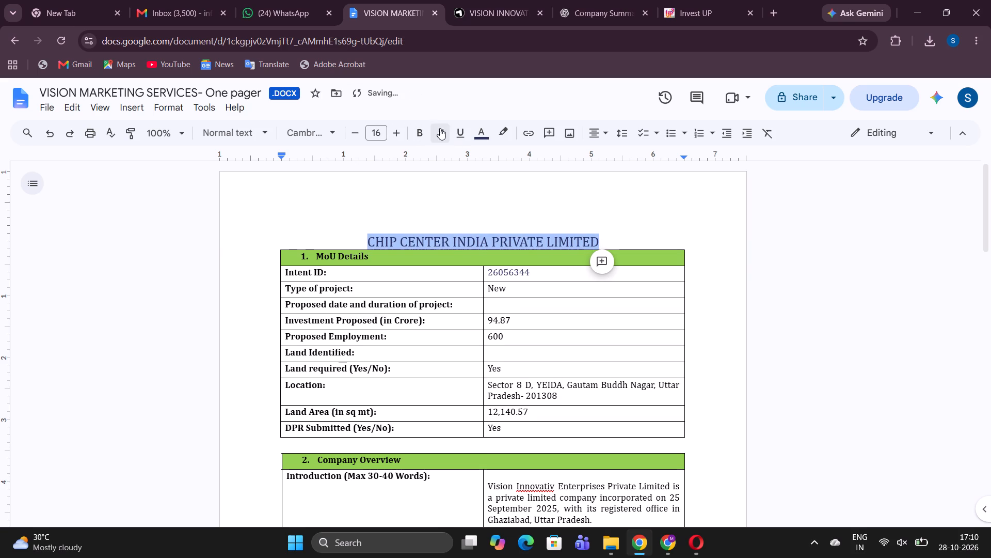
{"action": "left_click", "coordinate": [478, 130]}
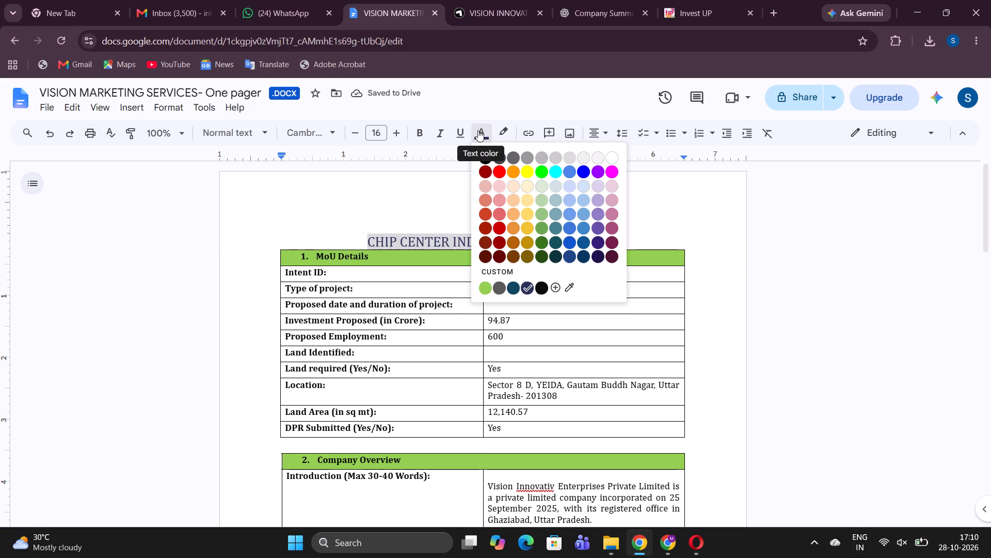
{"action": "left_click", "coordinate": [488, 156]}
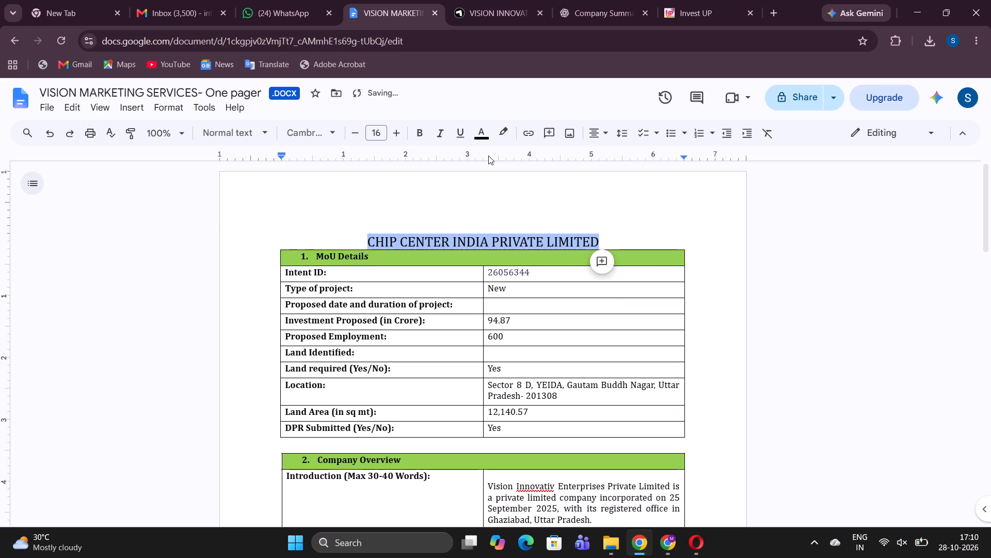
{"action": "left_click", "coordinate": [417, 133]}
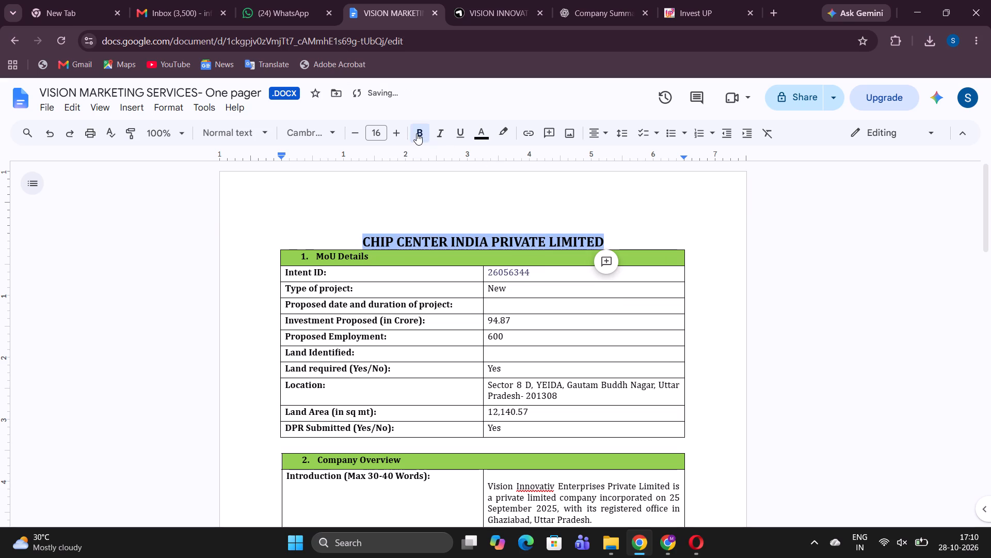
{"action": "left_click", "coordinate": [329, 213]}
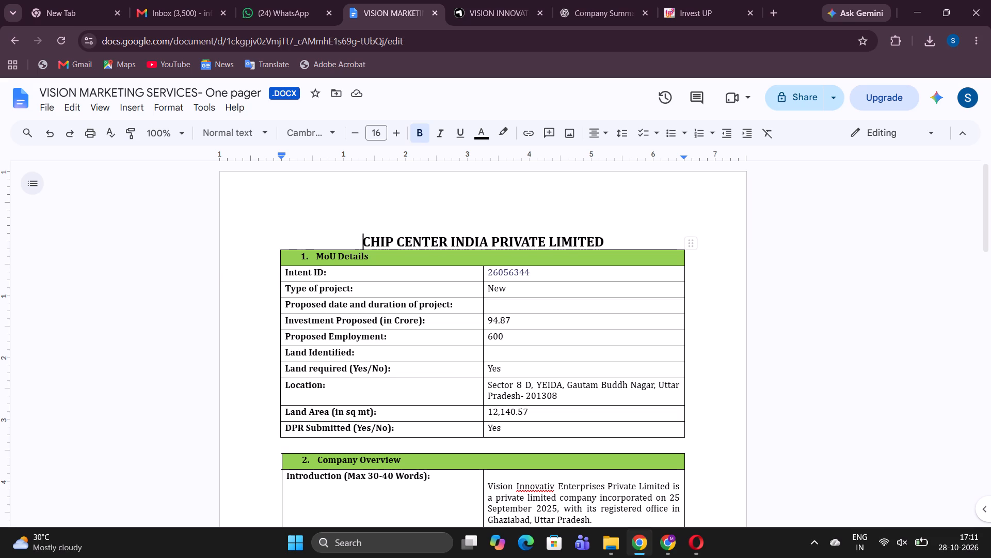
Clear the Intent ID and Investment Proposed values in the MoU Details table.
{"action": "left_click_drag", "start_coordinate": [489, 271], "coordinate": [529, 272]}
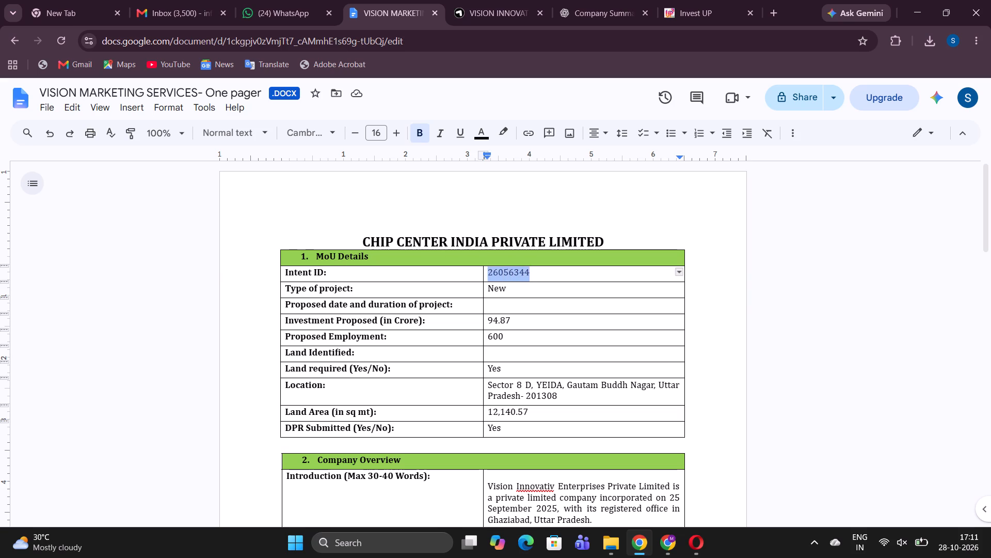
{"action": "left_click_drag", "start_coordinate": [529, 272], "coordinate": [533, 272]}
{"action": "key", "text": "BackSpace"}
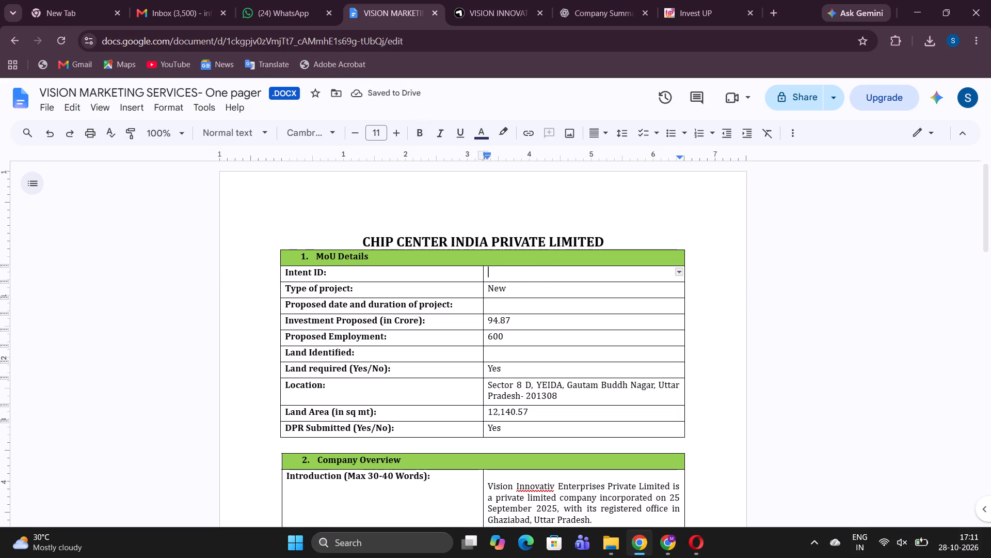
{"action": "left_click", "coordinate": [509, 322]}
{"action": "key", "text": "BackSpace"}
{"action": "key", "text": "BackSpace"}
{"action": "key", "text": "BackSpace"}
{"action": "key", "text": "BackSpace"}
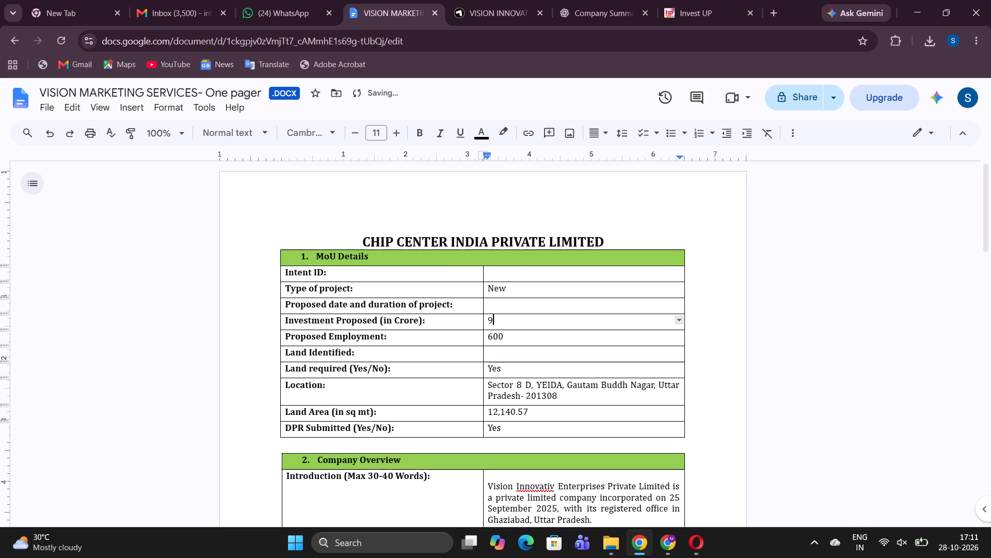
{"action": "key", "text": "BackSpace"}
Clear the Proposed Employment and Location values in the MoU Details table.
{"action": "key", "text": "Down"}
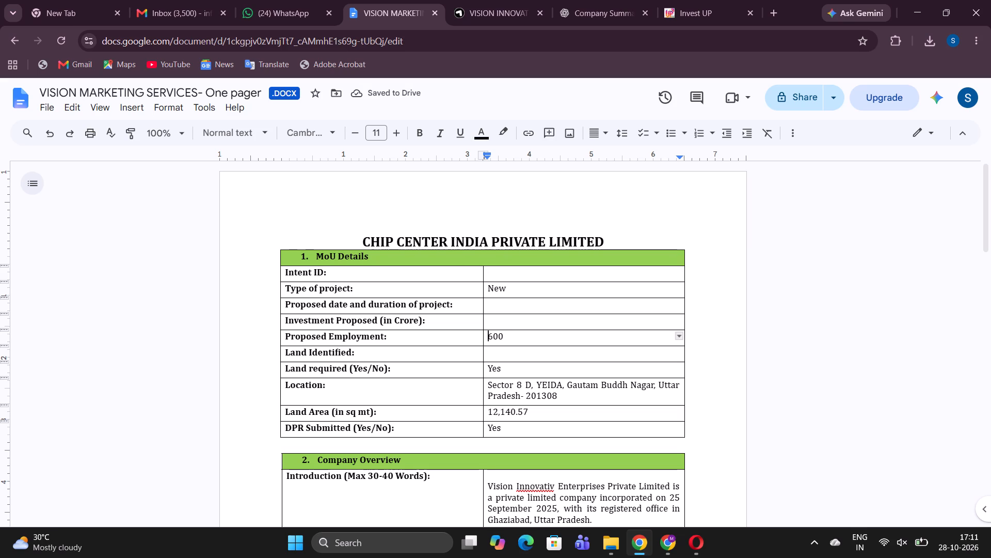
{"action": "key", "text": "Right"}
{"action": "key", "text": "Right"}
{"action": "key", "text": "Right"}
{"action": "key", "text": "BackSpace"}
{"action": "key", "text": "BackSpace"}
{"action": "key", "text": "BackSpace"}
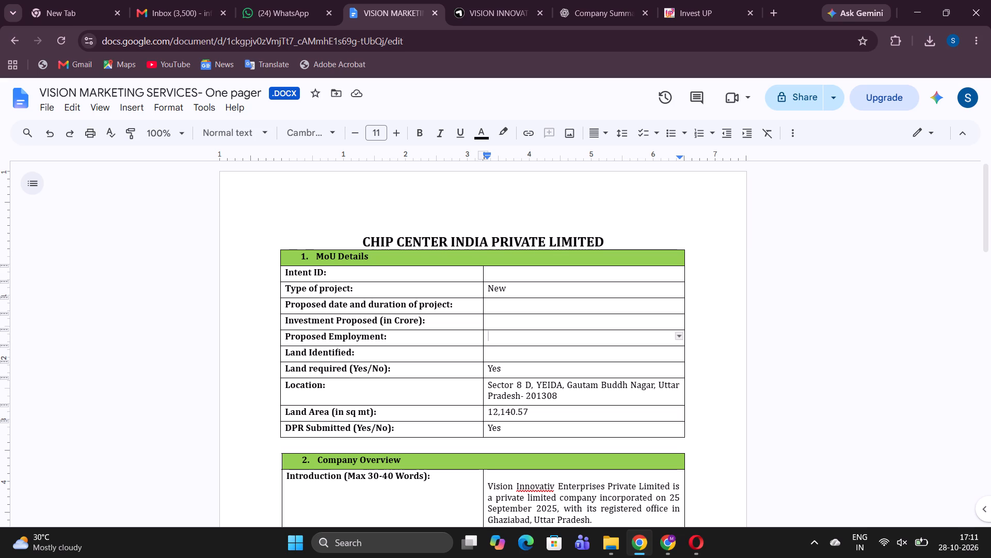
{"action": "left_click_drag", "start_coordinate": [489, 382], "coordinate": [557, 395]}
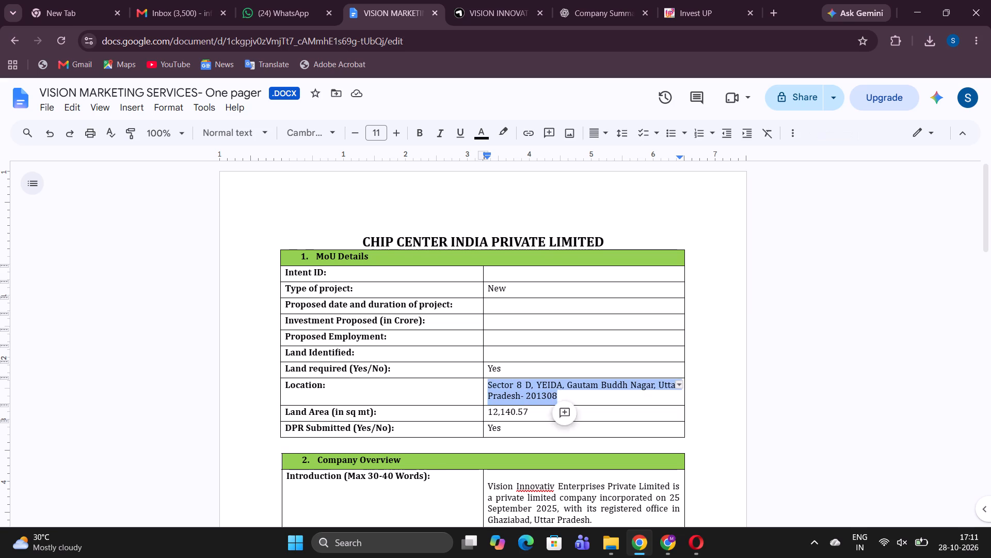
{"action": "key", "text": "BackSpace"}
Clear the Land Area value in the MoU Details table.
{"action": "key", "text": "Down"}
{"action": "key", "text": "Right"}
{"action": "key", "text": "Right"}
{"action": "key", "text": "Right"}
{"action": "key", "text": "Right"}
{"action": "key", "text": "Right"}
{"action": "key", "text": "Right"}
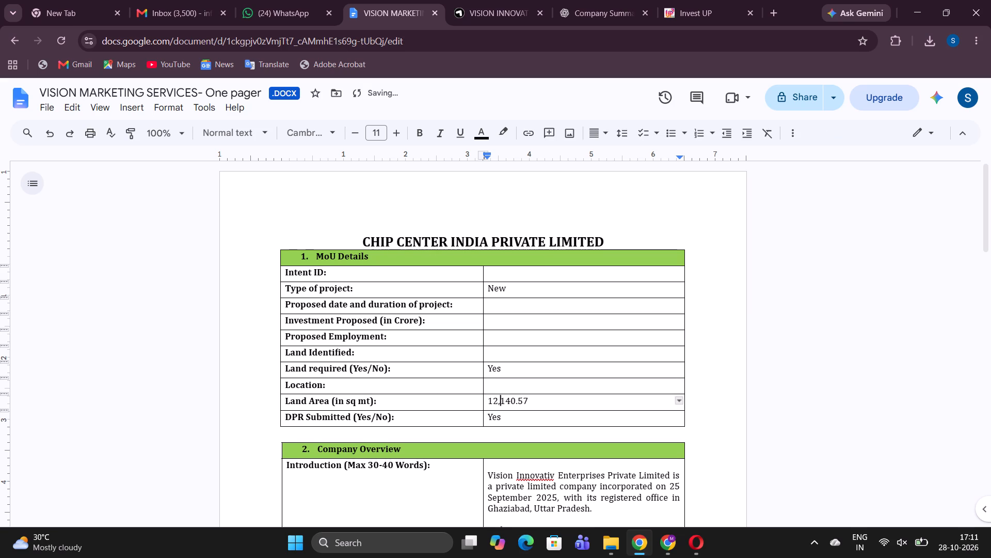
{"action": "key", "text": "Right"}
{"action": "key", "text": "Right"}
{"action": "key", "text": "Right"}
{"action": "key", "text": "BackSpace"}
{"action": "key", "text": "BackSpace"}
{"action": "key", "text": "BackSpace"}
{"action": "key", "text": "BackSpace"}
{"action": "key", "text": "BackSpace"}
{"action": "key", "text": "BackSpace"}
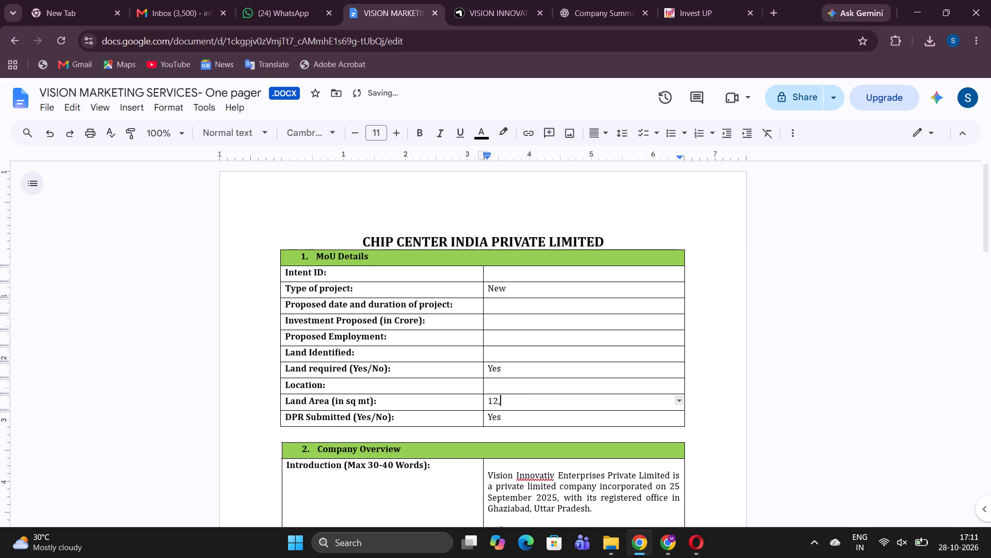
{"action": "key", "text": "BackSpace"}
{"action": "key", "text": "BackSpace"}
{"action": "key", "text": "BackSpace"}
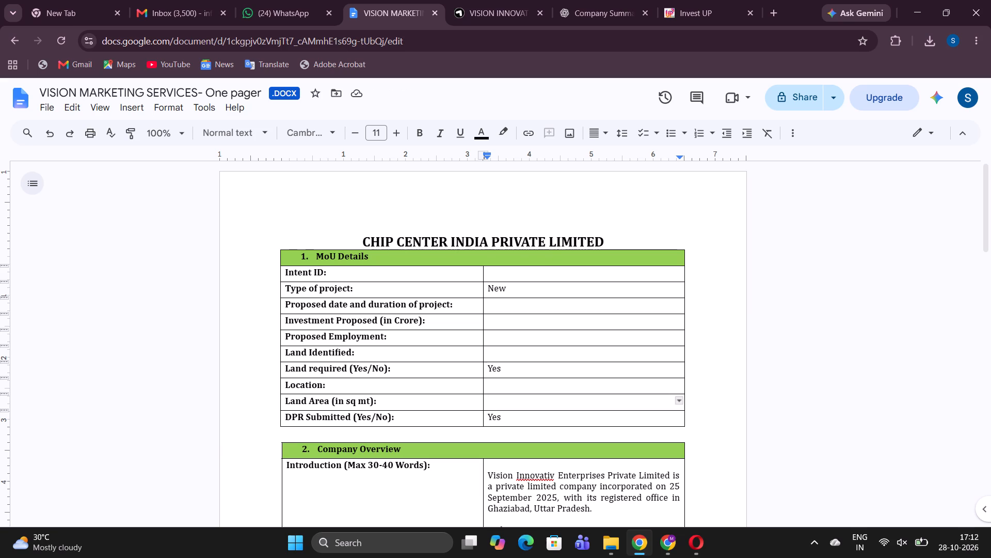
Delete the introduction paragraph above the Website label and the Products list in the Company Overview table.
{"action": "scroll", "coordinate": [658, 424], "scroll_direction": "down", "scroll_amount": 2}
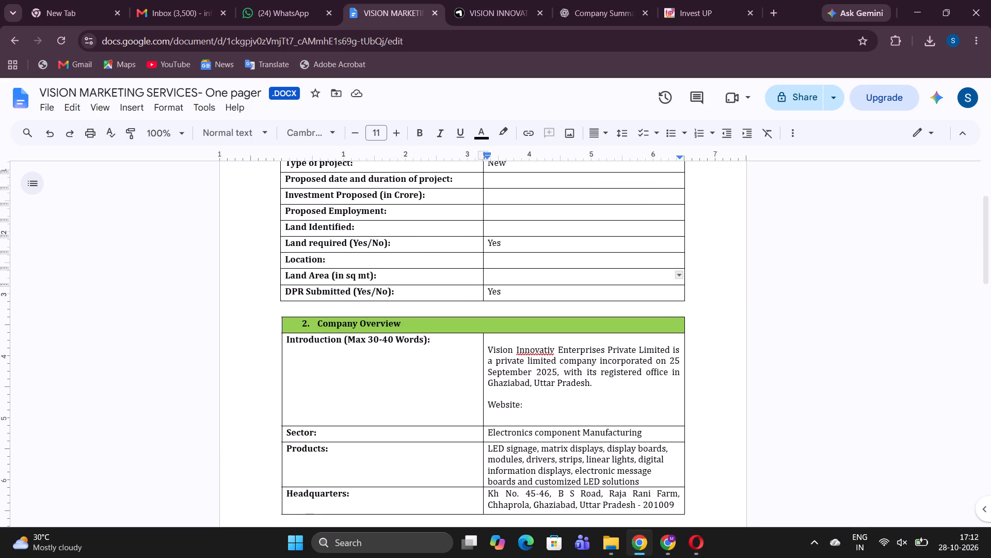
{"action": "left_click_drag", "start_coordinate": [488, 347], "coordinate": [551, 378]}
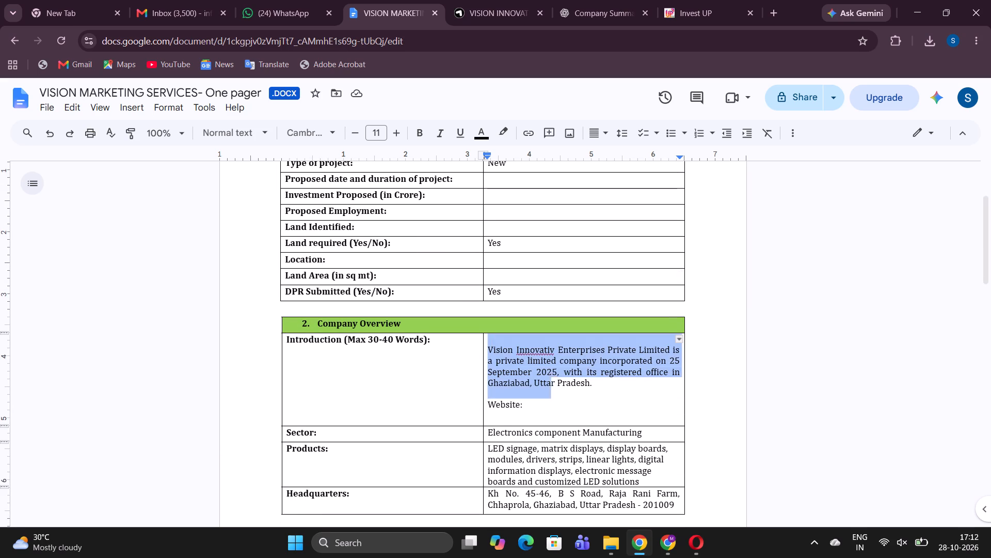
{"action": "left_click_drag", "start_coordinate": [551, 378], "coordinate": [600, 386]}
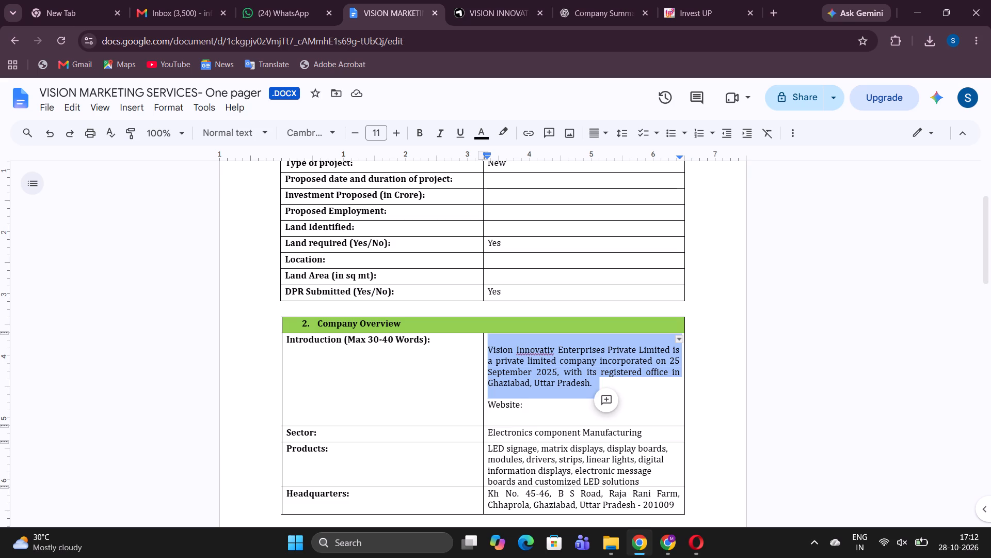
{"action": "key", "text": "BackSpace"}
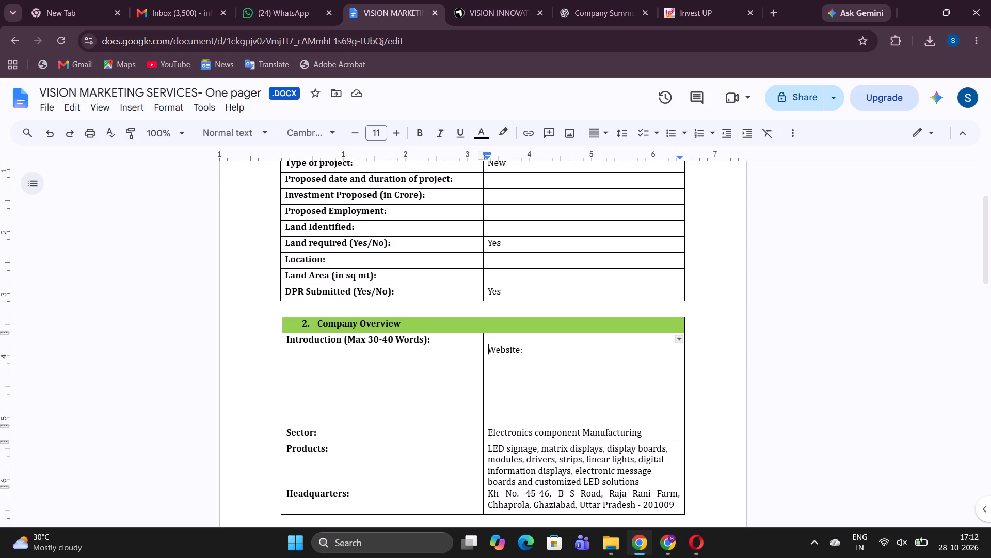
{"action": "left_click_drag", "start_coordinate": [489, 446], "coordinate": [617, 478]}
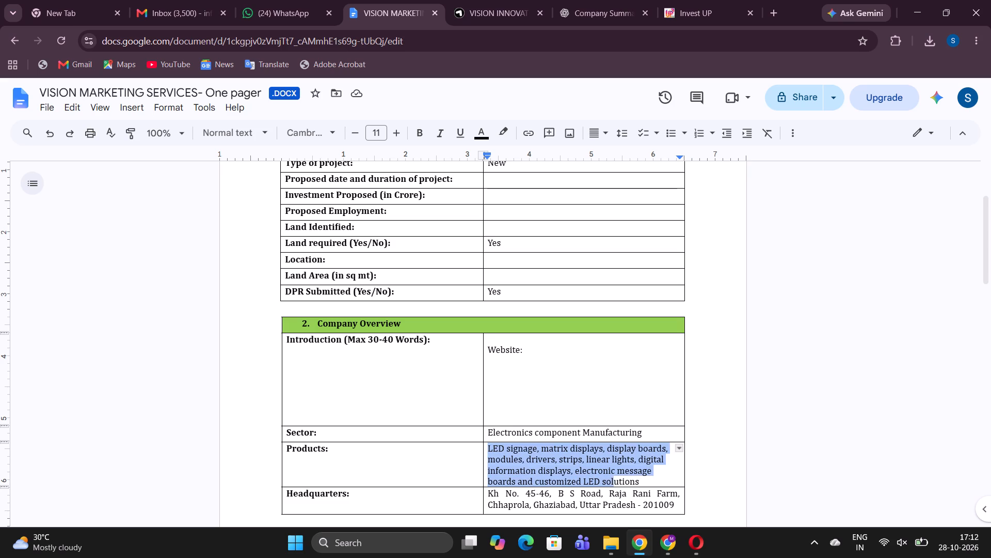
{"action": "left_click_drag", "start_coordinate": [617, 478], "coordinate": [638, 477]}
{"action": "key", "text": "BackSpace"}
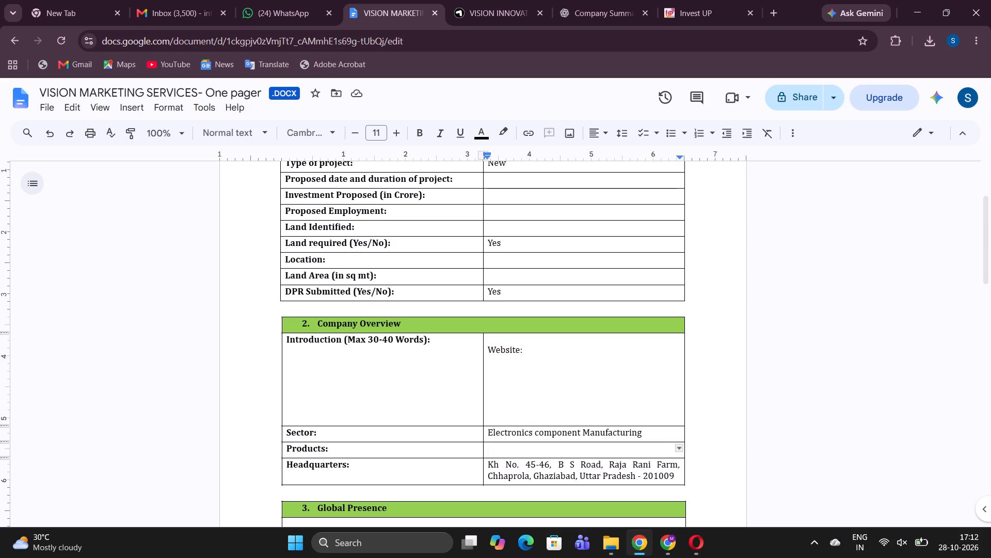
Clear the Headquarters address in the Company Overview table.
{"action": "left_click_drag", "start_coordinate": [489, 462], "coordinate": [490, 462]}
{"action": "left_click_drag", "start_coordinate": [490, 462], "coordinate": [673, 477]}
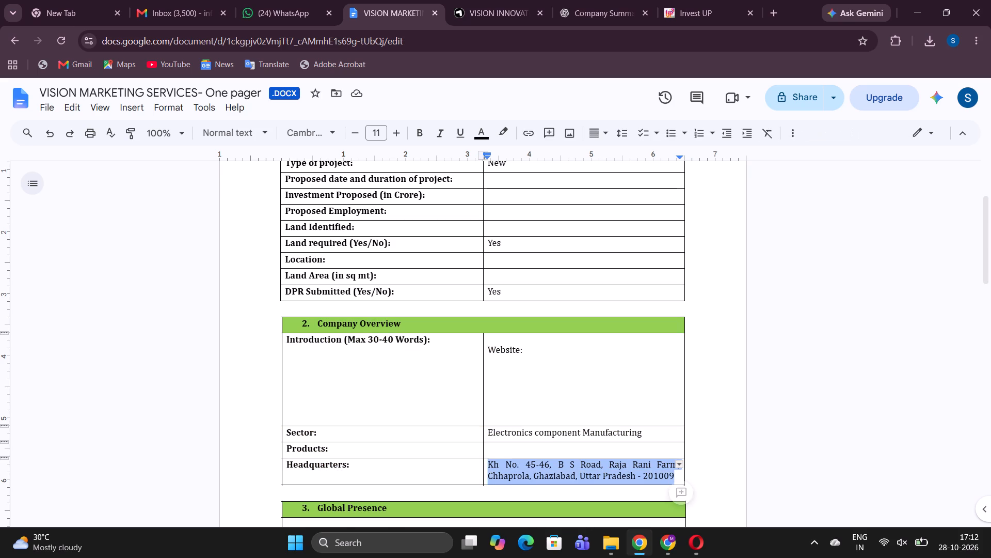
{"action": "key", "text": "BackSpace"}
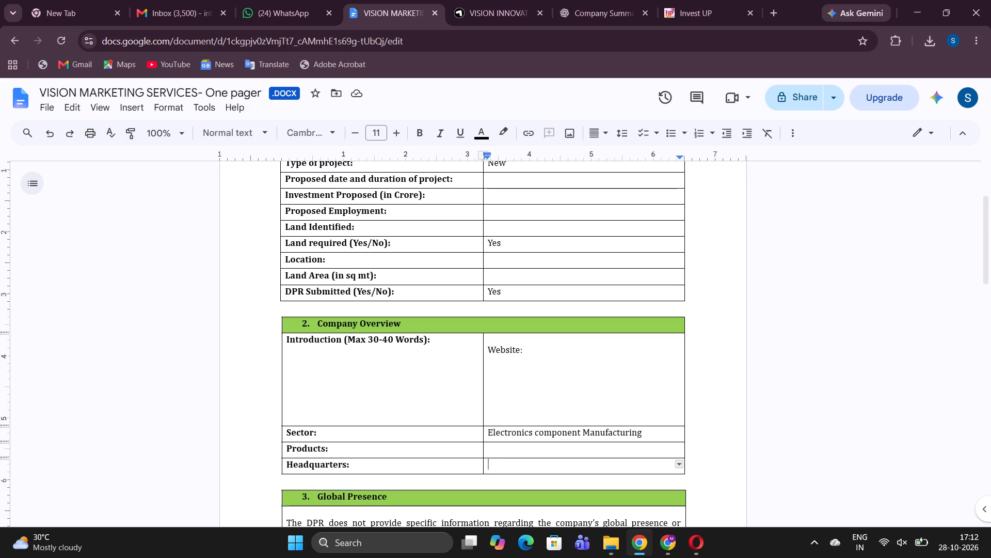
Delete the Global Presence paragraph, keeping the (Source-DPR) line below it.
{"action": "scroll", "coordinate": [462, 443], "scroll_direction": "down", "scroll_amount": 2}
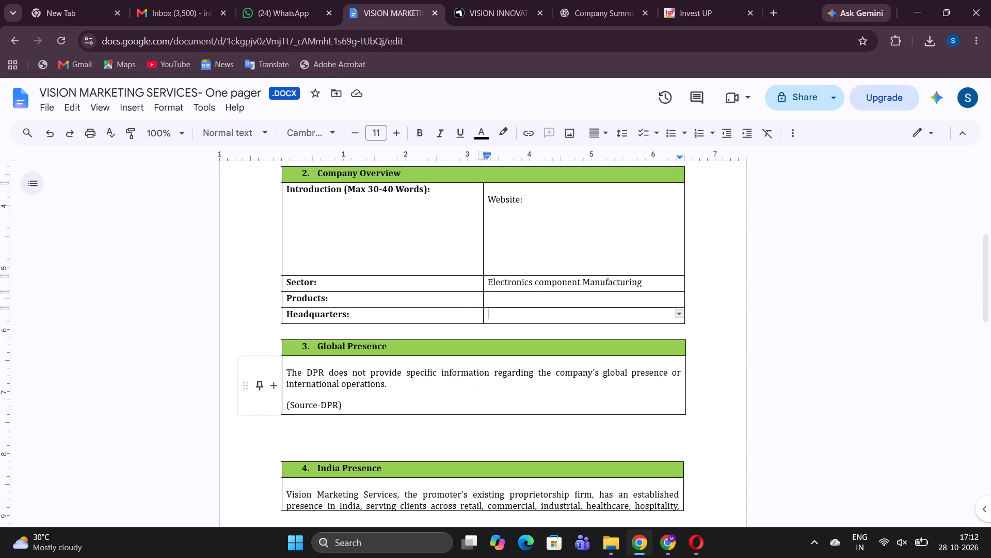
{"action": "left_click_drag", "start_coordinate": [287, 372], "coordinate": [383, 385]}
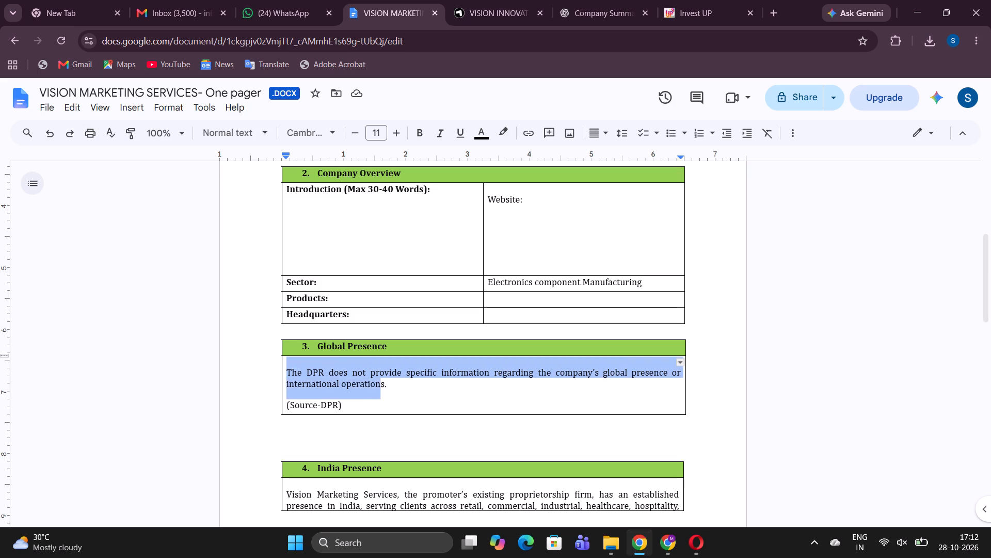
{"action": "left_click_drag", "start_coordinate": [383, 385], "coordinate": [388, 385]}
{"action": "key", "text": "BackSpace"}
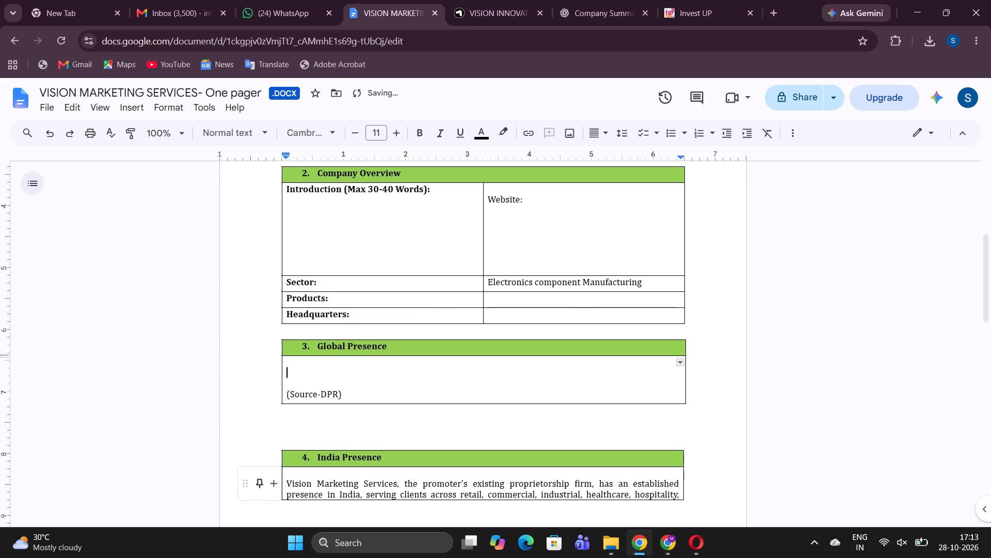
Delete the entire India Presence paragraph about Vision Marketing Services, keeping the (Source-DPR) line.
{"action": "left_click_drag", "start_coordinate": [286, 484], "coordinate": [571, 487]}
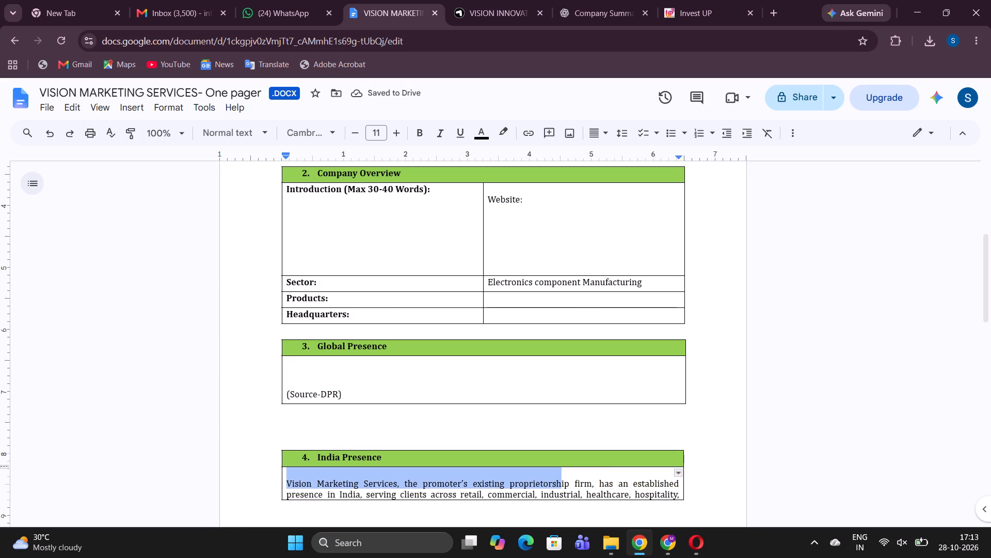
{"action": "left_click_drag", "start_coordinate": [571, 487], "coordinate": [679, 494]}
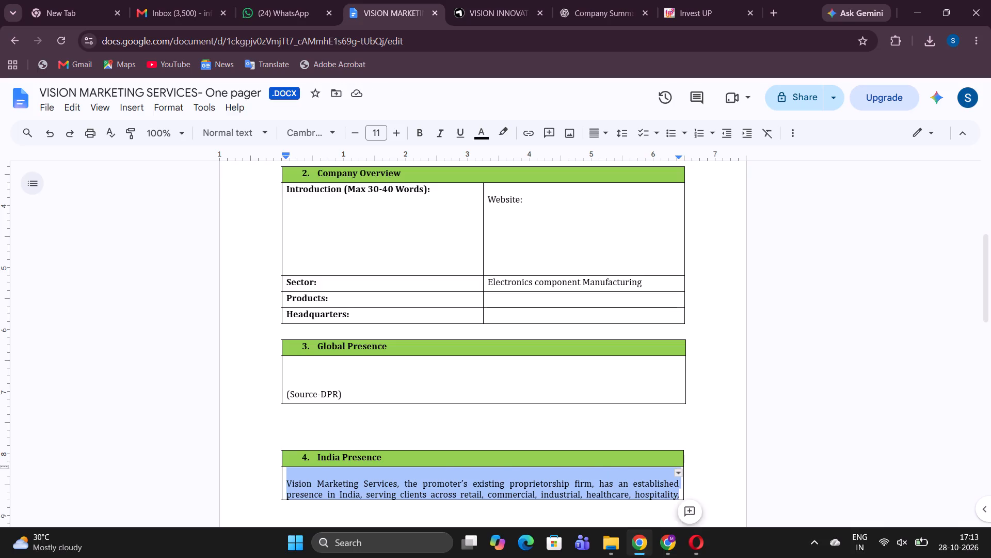
{"action": "key", "text": "BackSpace"}
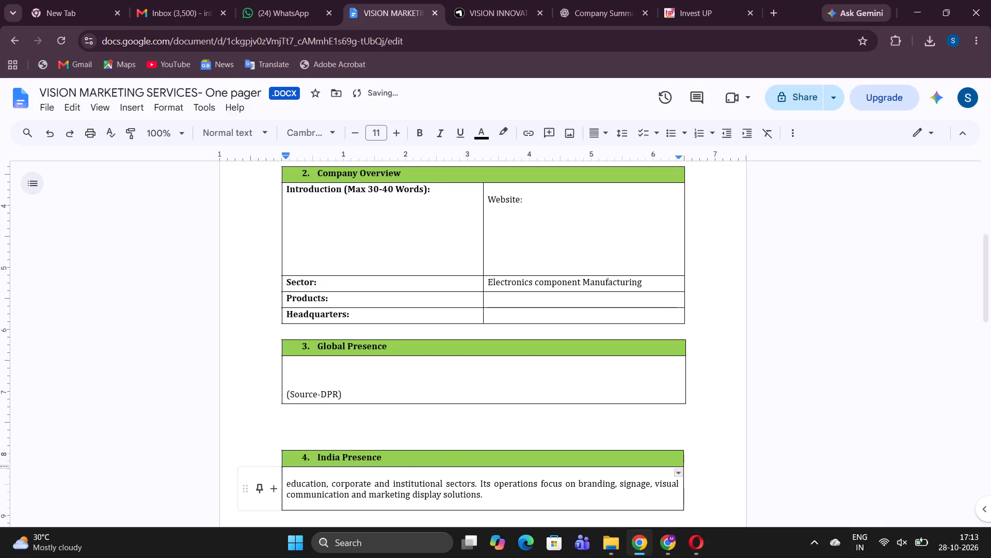
{"action": "scroll", "coordinate": [369, 487], "scroll_direction": "down", "scroll_amount": 1}
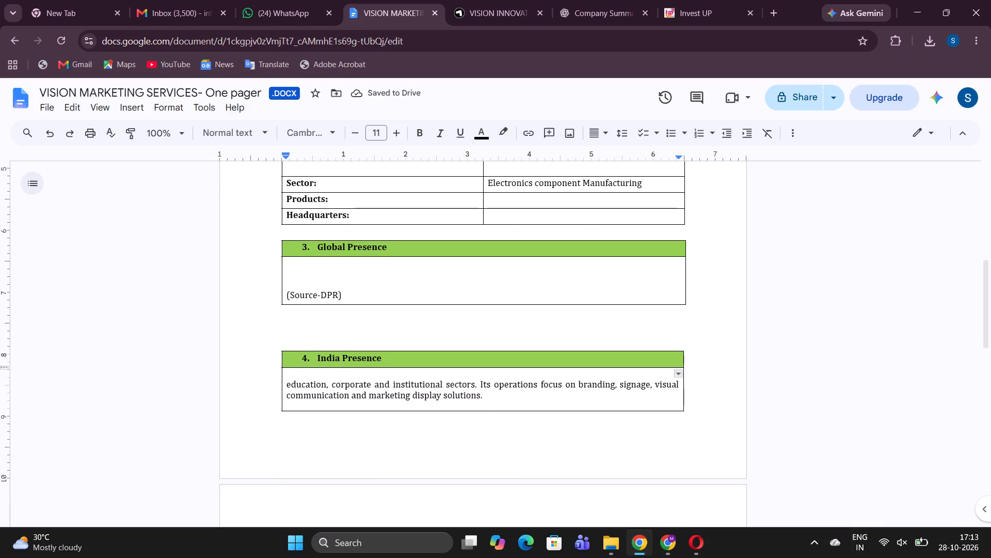
{"action": "left_click_drag", "start_coordinate": [287, 383], "coordinate": [493, 393]}
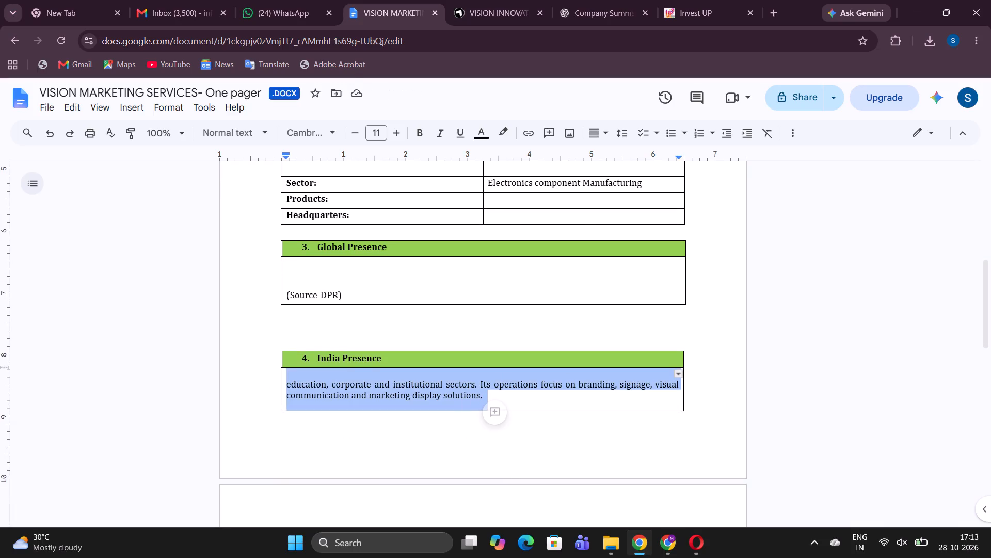
{"action": "key", "text": "BackSpace"}
Clear the name, designation, email and phone values in the Key Executives section, keeping their labels.
{"action": "scroll", "coordinate": [493, 393], "scroll_direction": "down", "scroll_amount": 2}
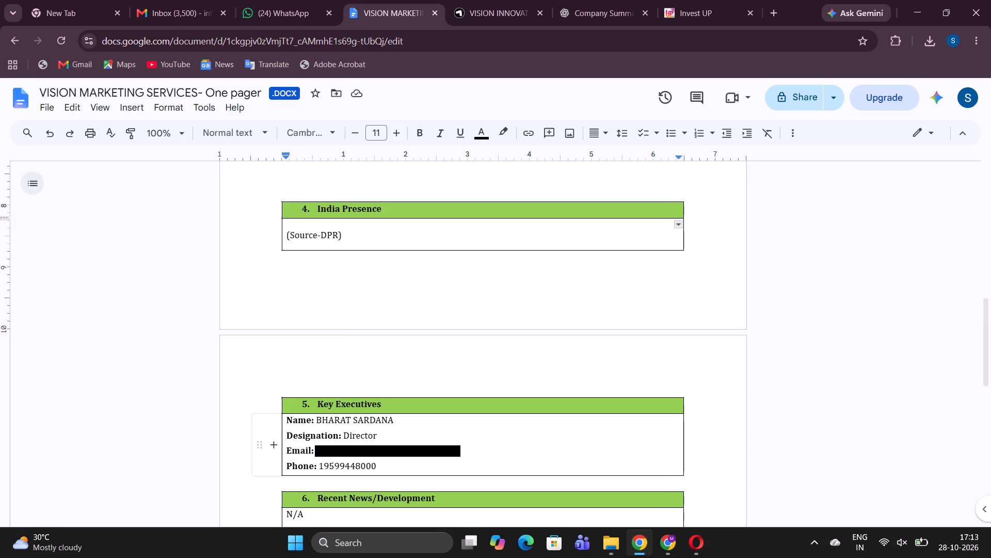
{"action": "left_click_drag", "start_coordinate": [316, 421], "coordinate": [387, 418]}
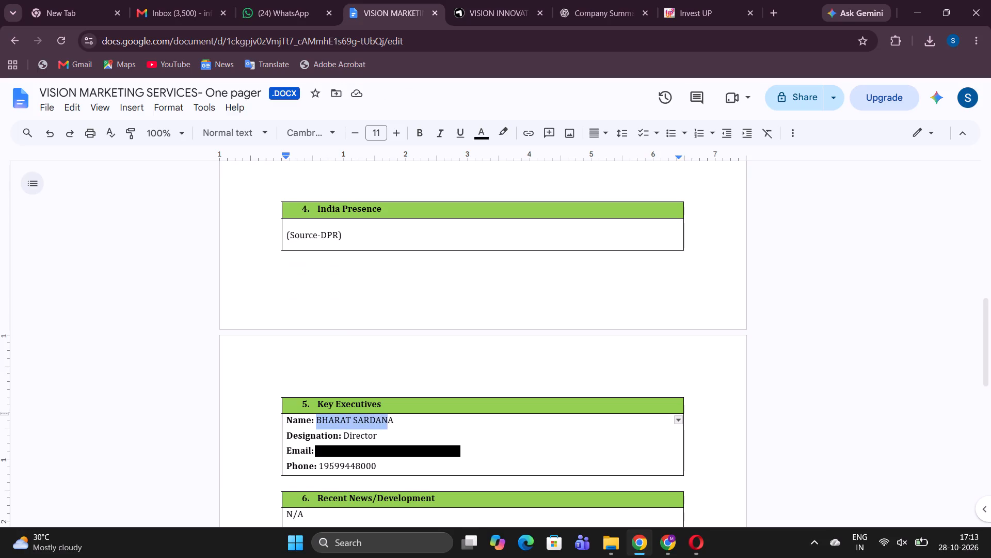
{"action": "left_click_drag", "start_coordinate": [387, 418], "coordinate": [388, 417]}
{"action": "left_click_drag", "start_coordinate": [388, 417], "coordinate": [395, 419]}
{"action": "key", "text": "BackSpace"}
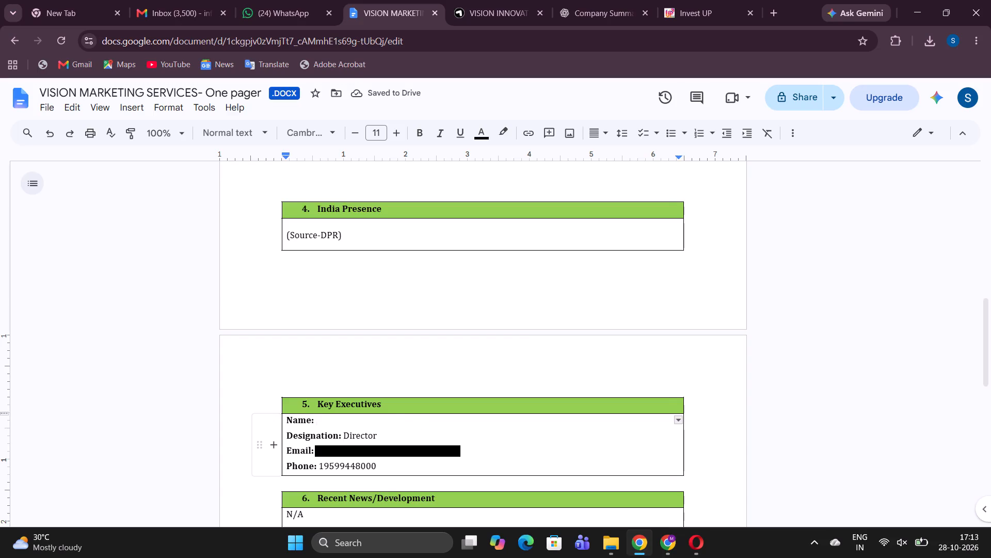
{"action": "left_click_drag", "start_coordinate": [345, 436], "coordinate": [380, 438]}
{"action": "key", "text": "BackSpace"}
{"action": "left_click_drag", "start_coordinate": [317, 453], "coordinate": [458, 462]}
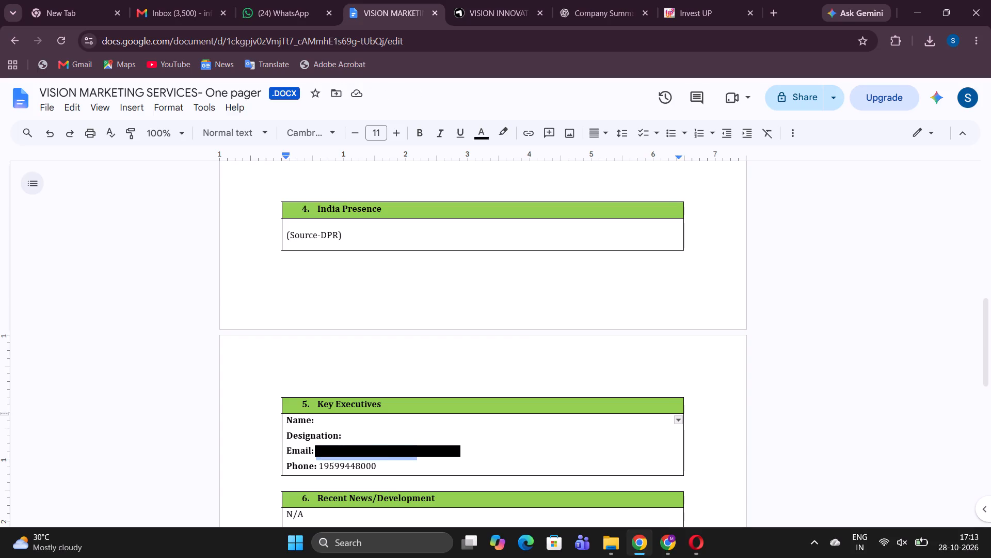
{"action": "left_click_drag", "start_coordinate": [458, 462], "coordinate": [460, 455]}
{"action": "key", "text": "BackSpace"}
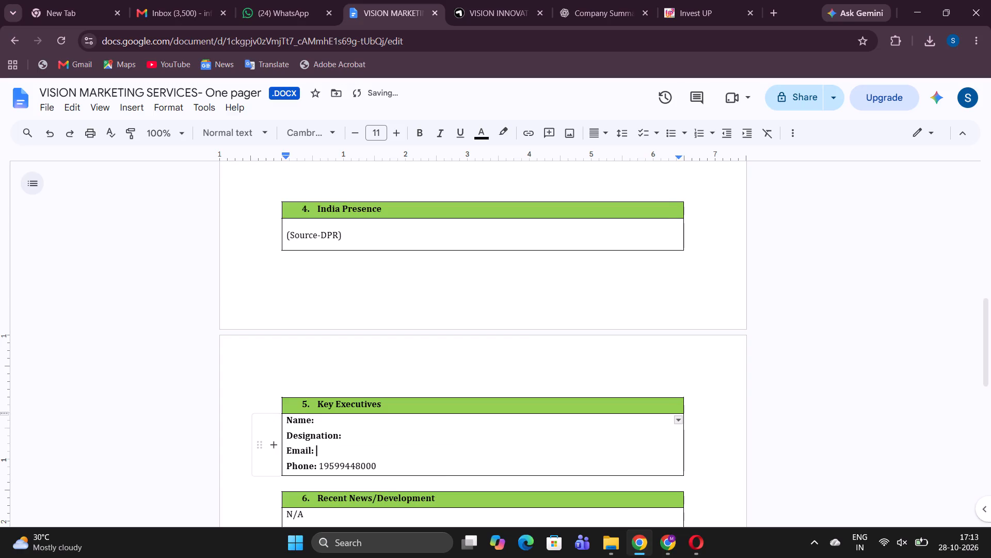
{"action": "left_click_drag", "start_coordinate": [319, 464], "coordinate": [378, 467]}
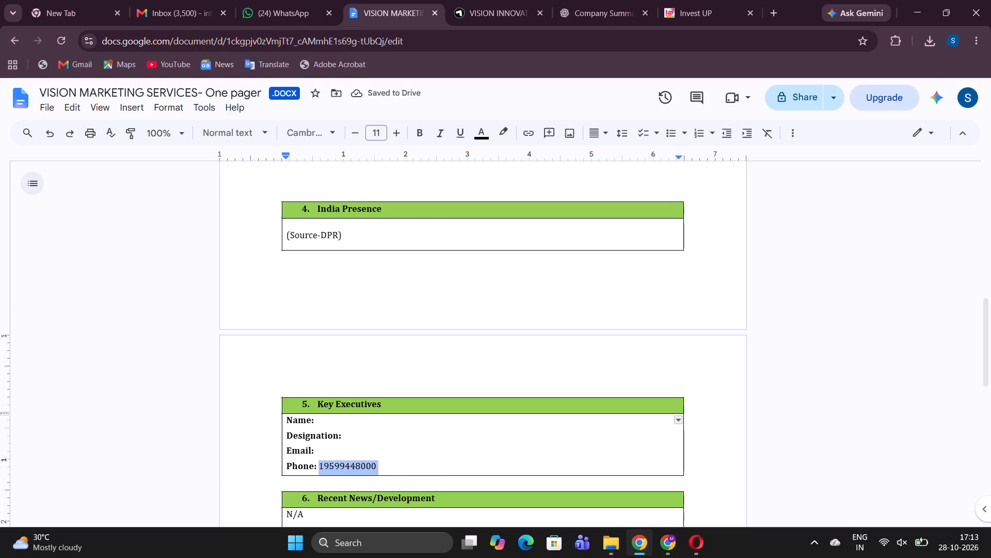
{"action": "key", "text": "BackSpace"}
Delete the company description and the Tracxn source link in the Investment Plan in UP section, keeping the Source brackets.
{"action": "scroll", "coordinate": [378, 467], "scroll_direction": "down", "scroll_amount": 2}
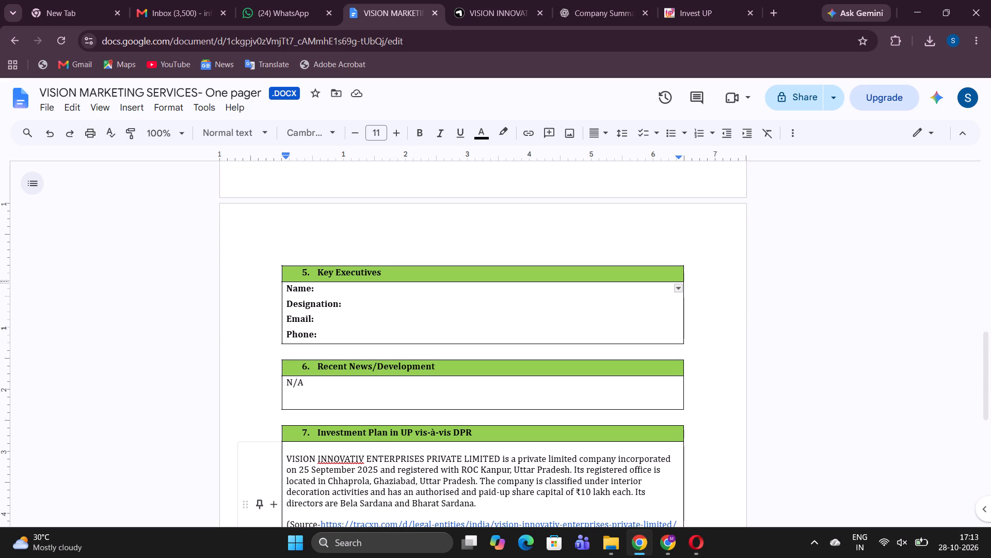
{"action": "scroll", "coordinate": [350, 457], "scroll_direction": "down", "scroll_amount": 1}
{"action": "left_click_drag", "start_coordinate": [285, 426], "coordinate": [474, 469]}
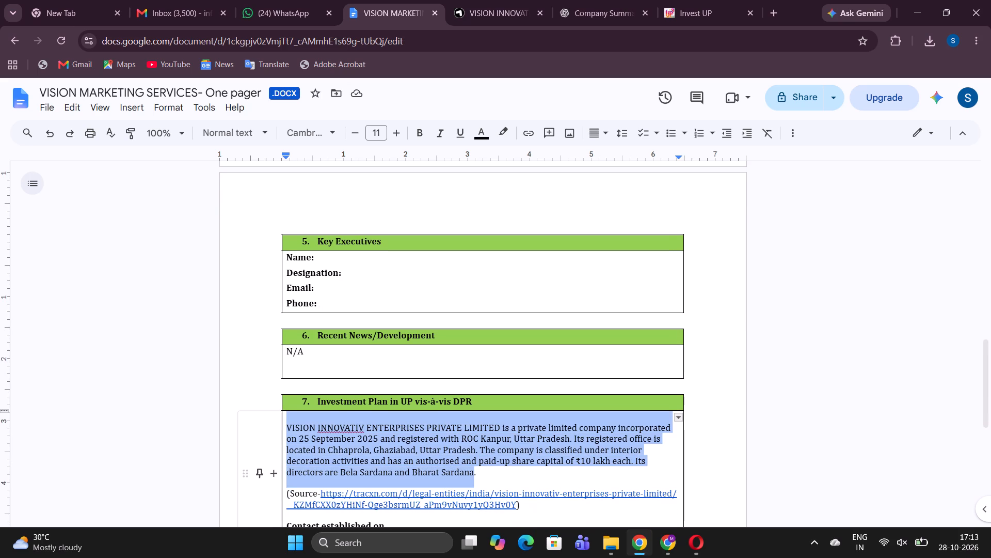
{"action": "left_click_drag", "start_coordinate": [474, 469], "coordinate": [480, 470]}
{"action": "key", "text": "BackSpace"}
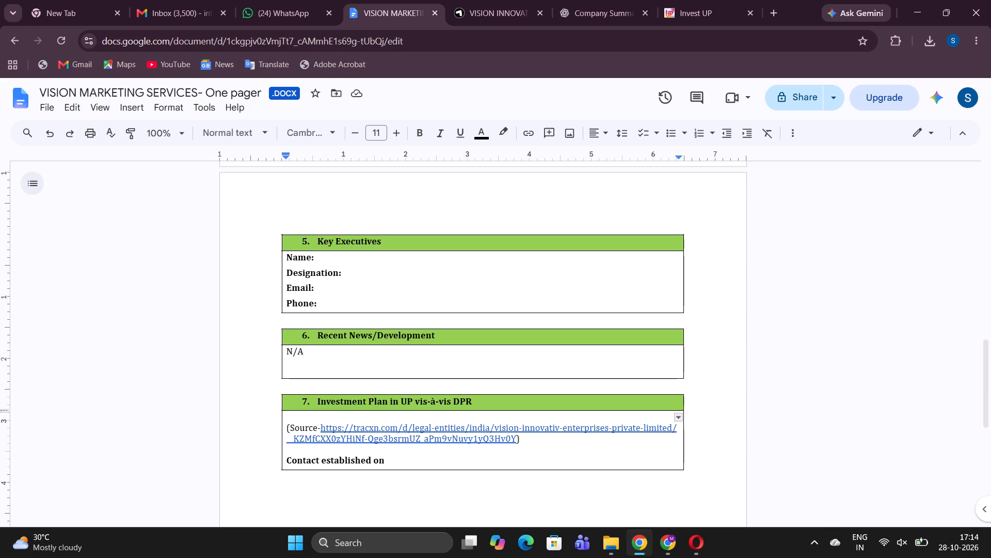
{"action": "left_click_drag", "start_coordinate": [322, 429], "coordinate": [372, 447]}
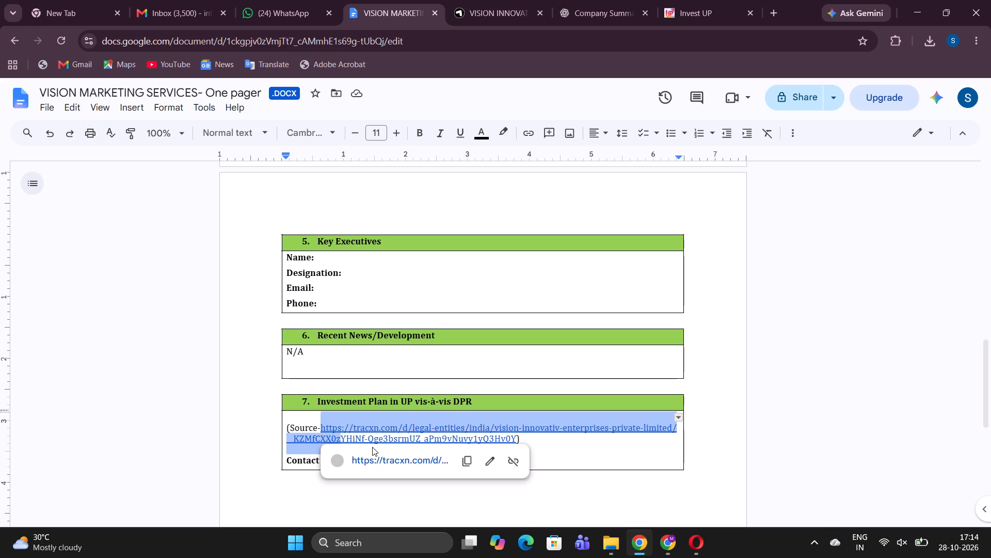
{"action": "left_click_drag", "start_coordinate": [372, 447], "coordinate": [517, 436]}
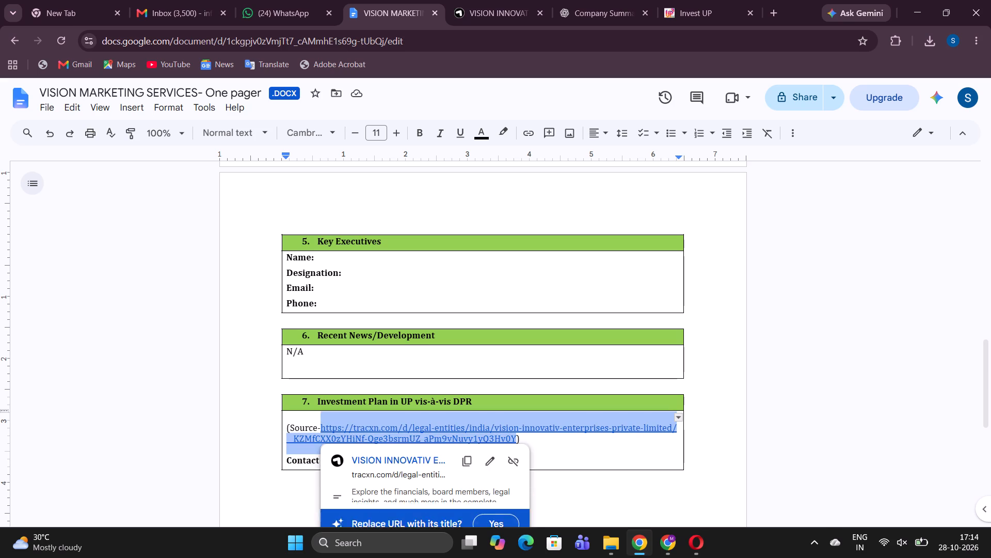
{"action": "left_click_drag", "start_coordinate": [517, 436], "coordinate": [516, 436]}
{"action": "key", "text": "BackSpace"}
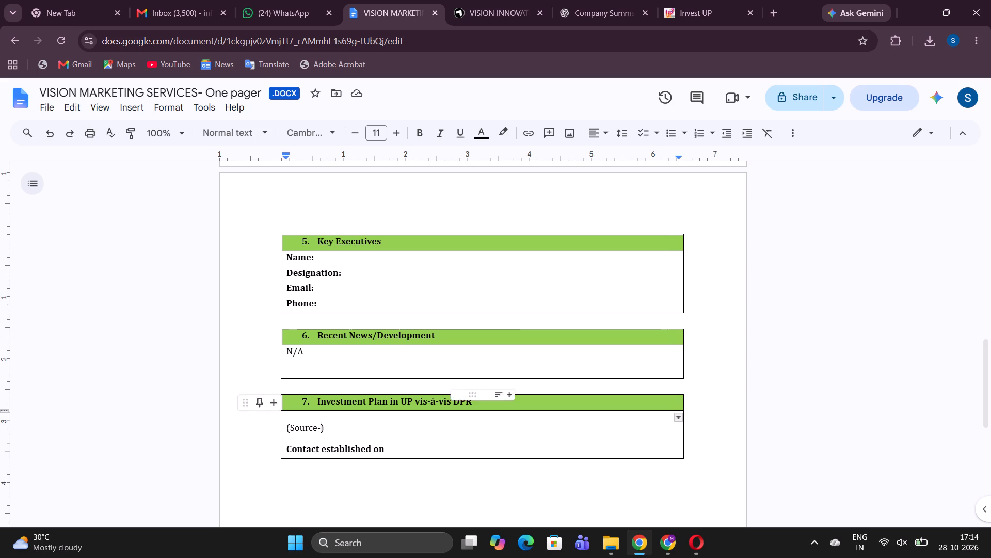
Copy Chip Center India's intent ID 26056222 from the Invest UP intents list into the Intent ID cell of the MoU Details table.
{"action": "scroll", "coordinate": [466, 334], "scroll_direction": "up", "scroll_amount": 8}
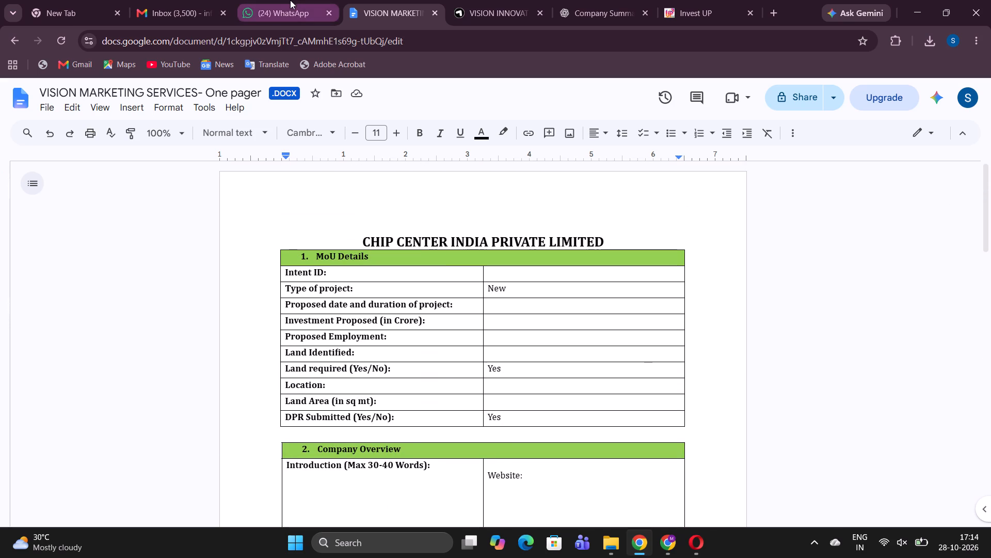
{"action": "left_click", "coordinate": [697, 6]}
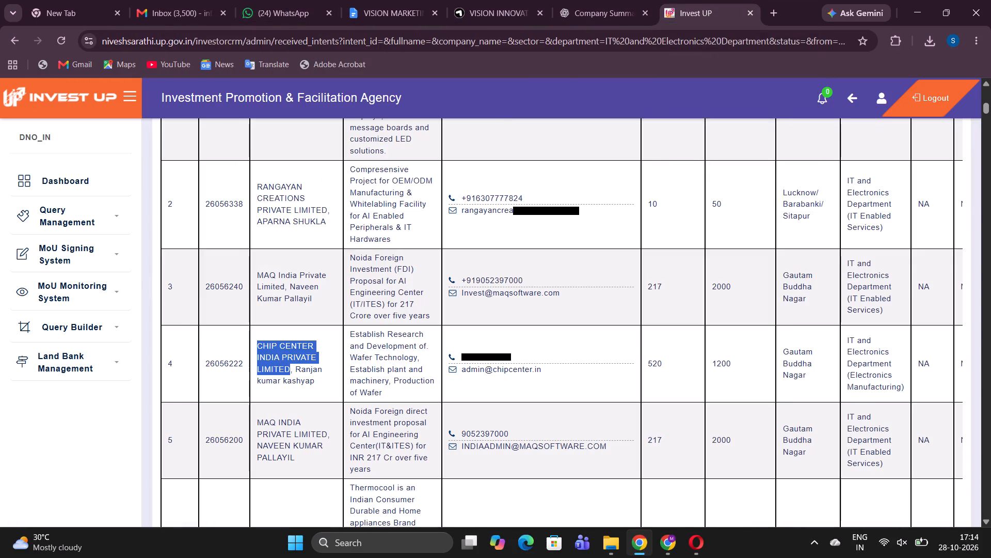
{"action": "left_click_drag", "start_coordinate": [241, 360], "coordinate": [206, 356]}
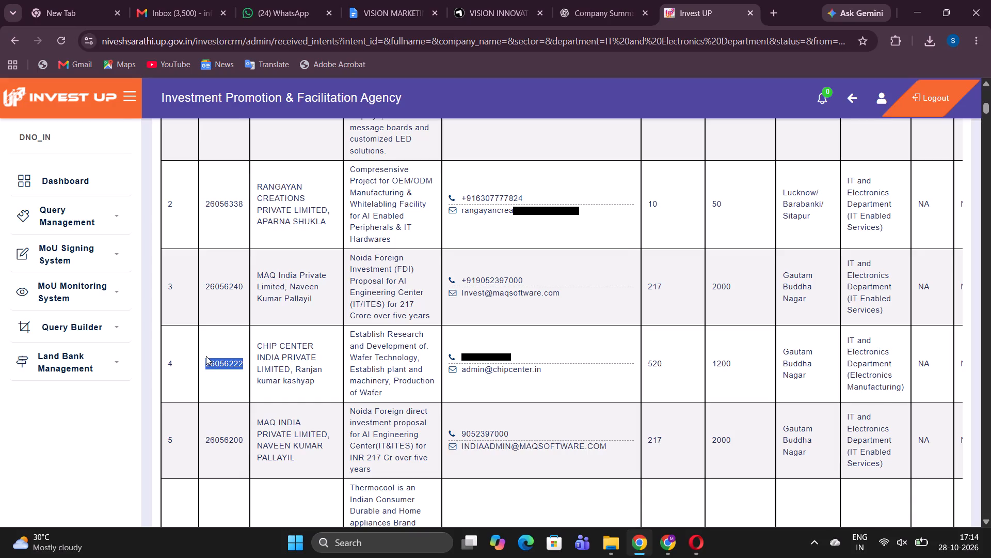
{"action": "key", "text": "ctrl+c"}
{"action": "left_click", "coordinate": [386, 12]}
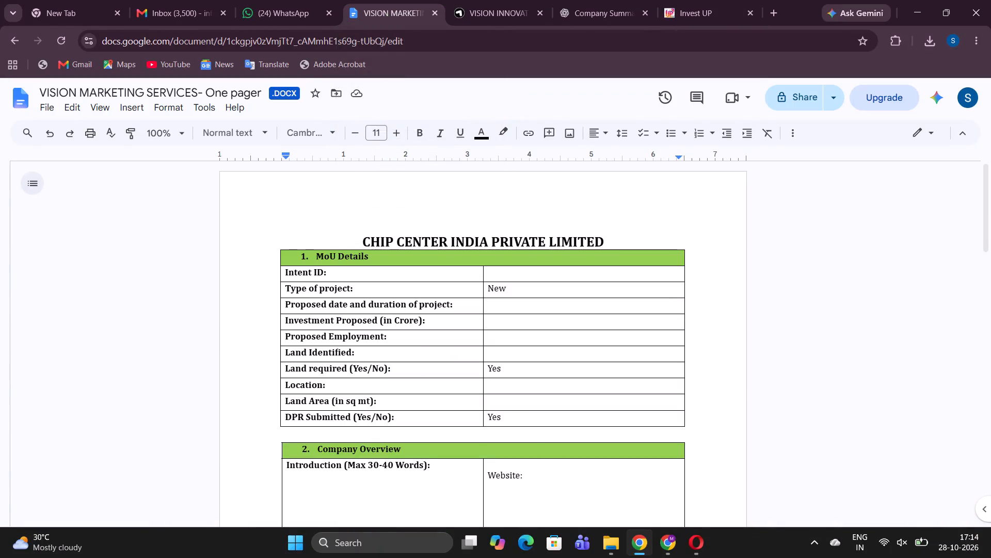
{"action": "double_click", "coordinate": [497, 272]}
{"action": "left_click", "coordinate": [497, 272]}
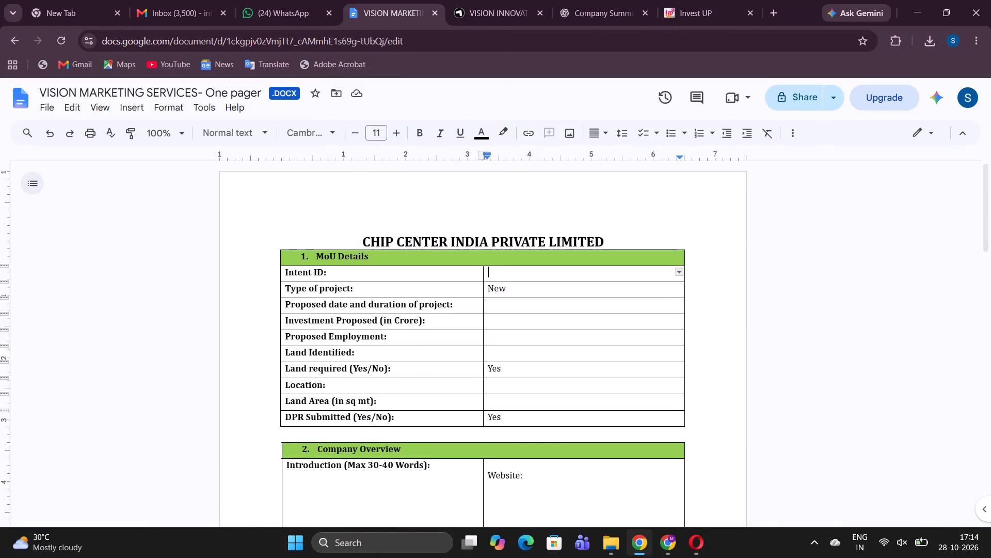
{"action": "key", "text": "ctrl+v"}
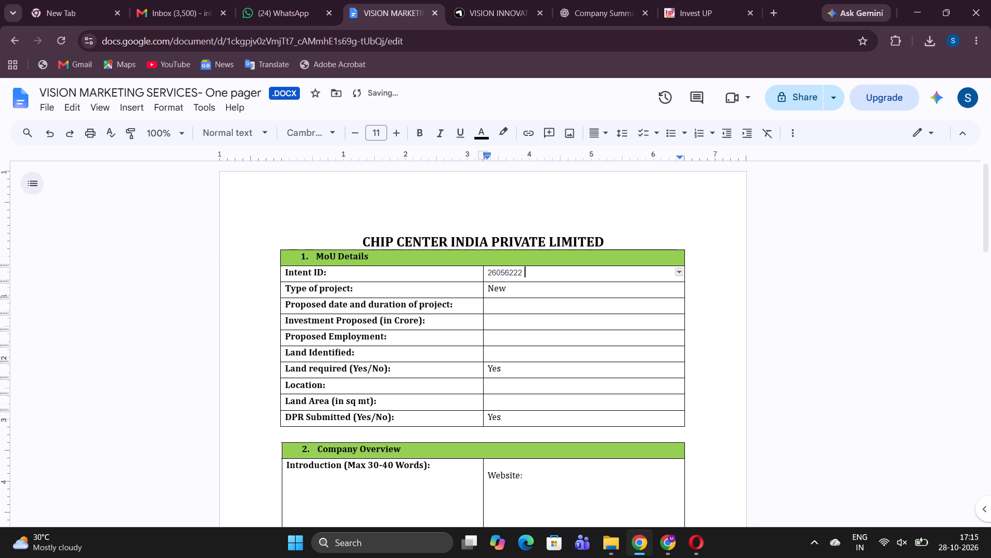
Format the pasted Intent ID value in Cambria, size 11, with black text.
{"action": "left_click_drag", "start_coordinate": [487, 271], "coordinate": [524, 275]}
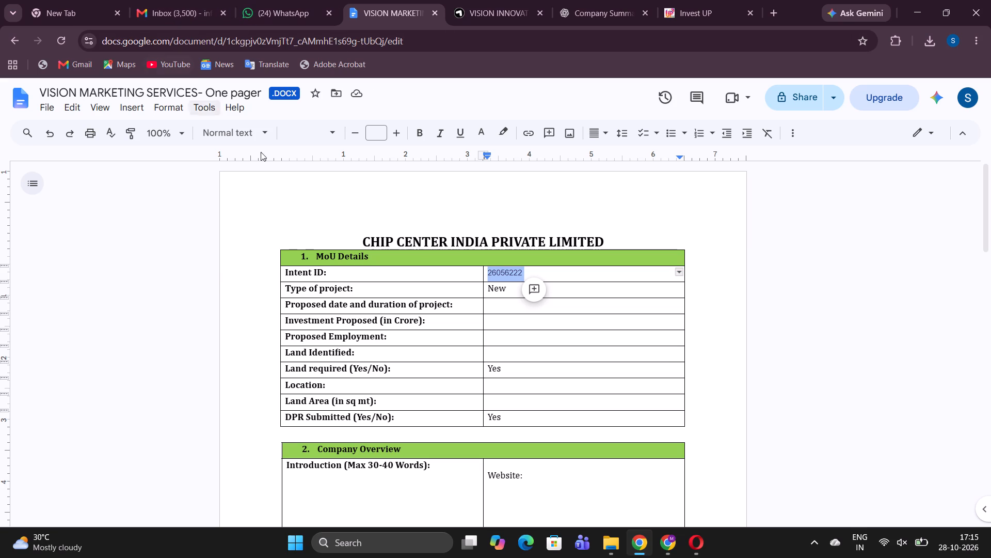
{"action": "left_click", "coordinate": [338, 132]}
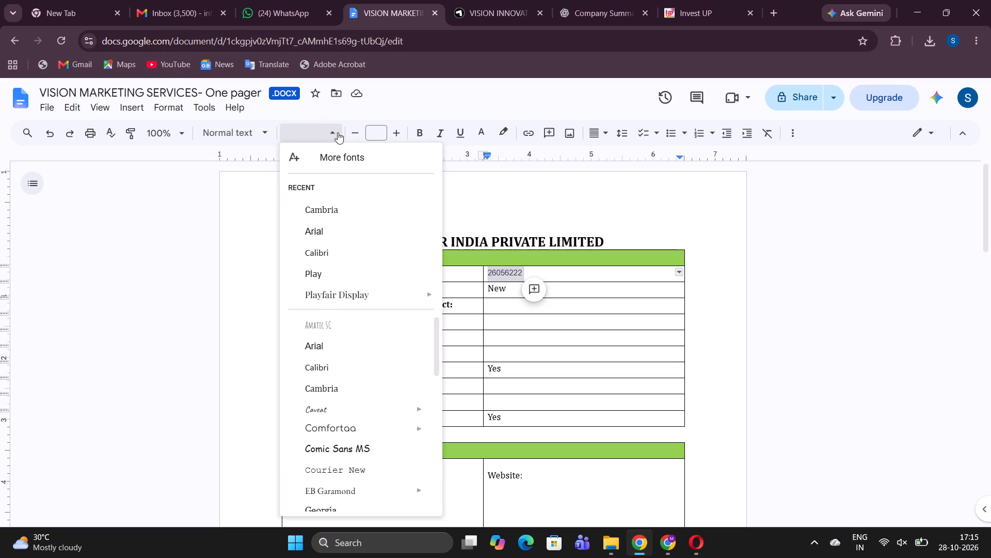
{"action": "left_click", "coordinate": [310, 208]}
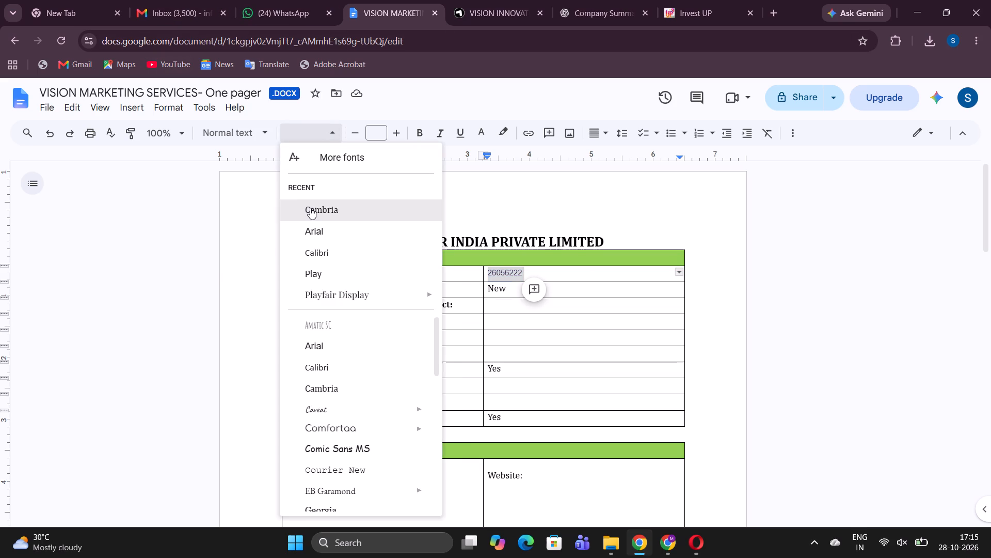
{"action": "left_click", "coordinate": [374, 136]}
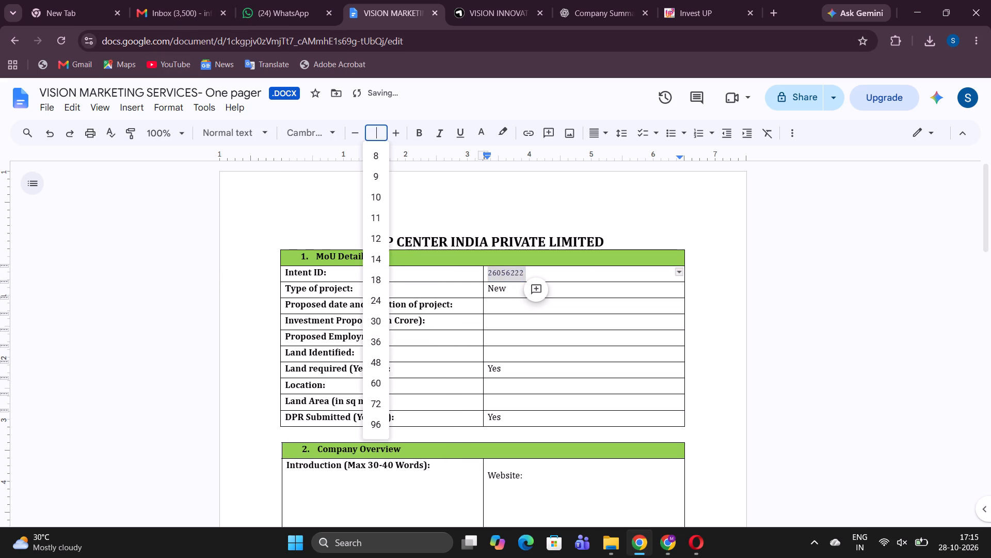
{"action": "type", "text": "11"}
{"action": "key", "text": "Return"}
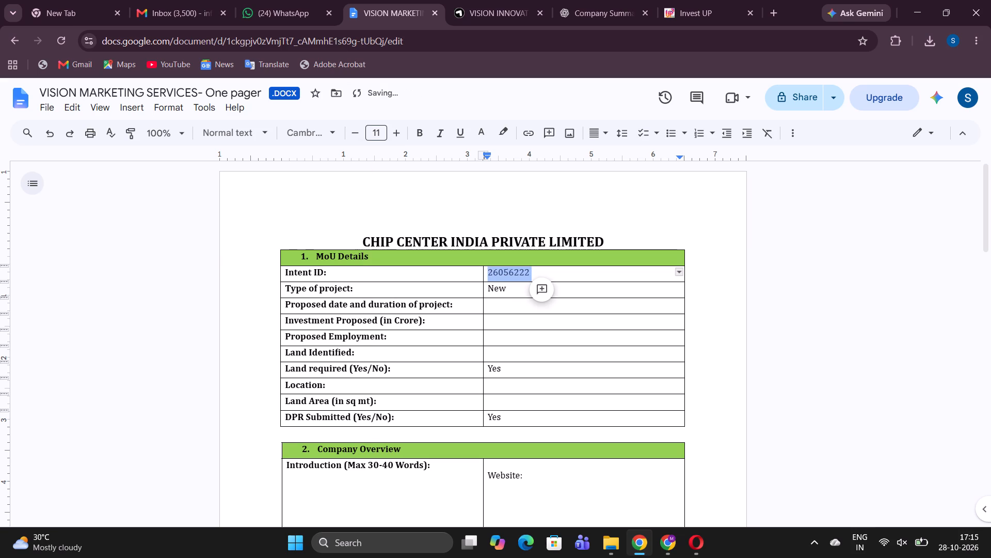
{"action": "left_click", "coordinate": [488, 131]}
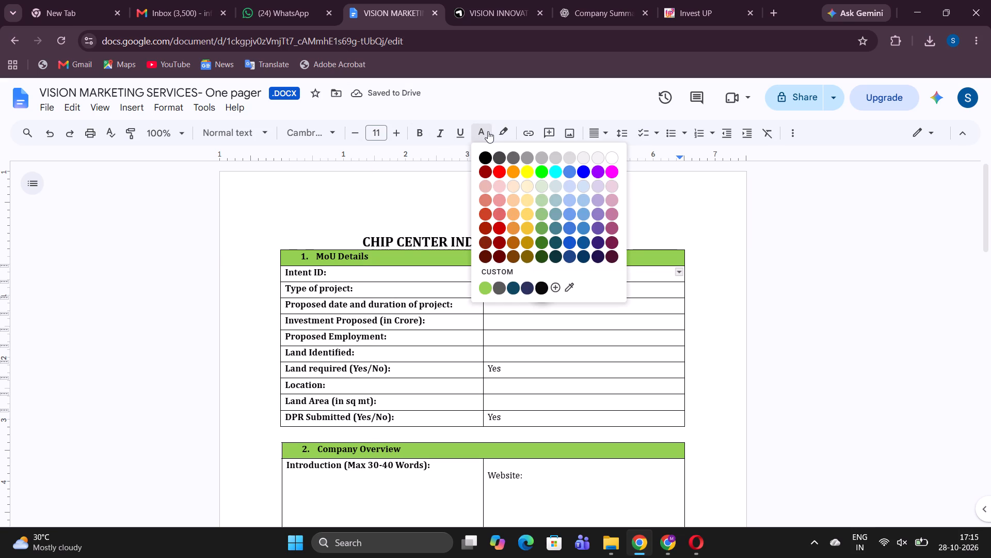
{"action": "left_click", "coordinate": [484, 153]}
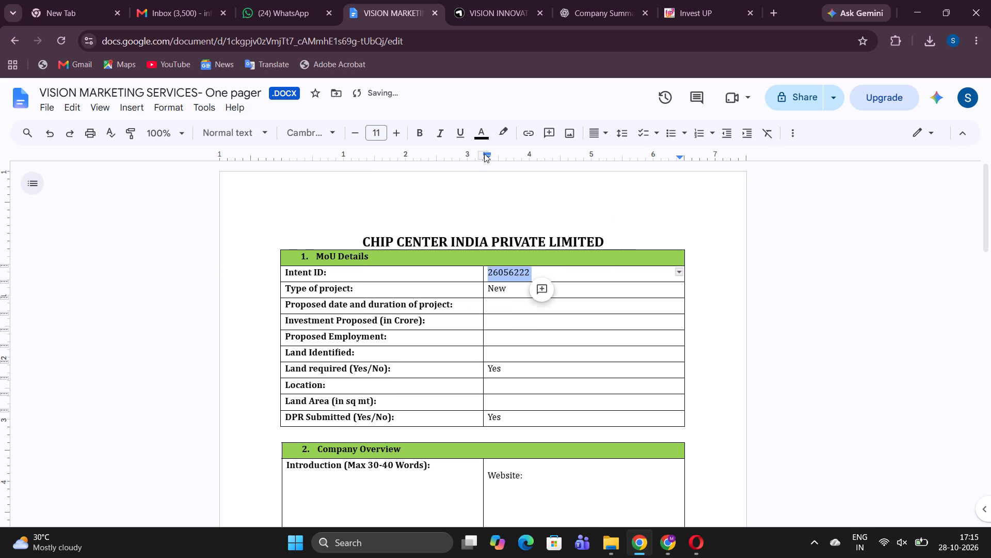
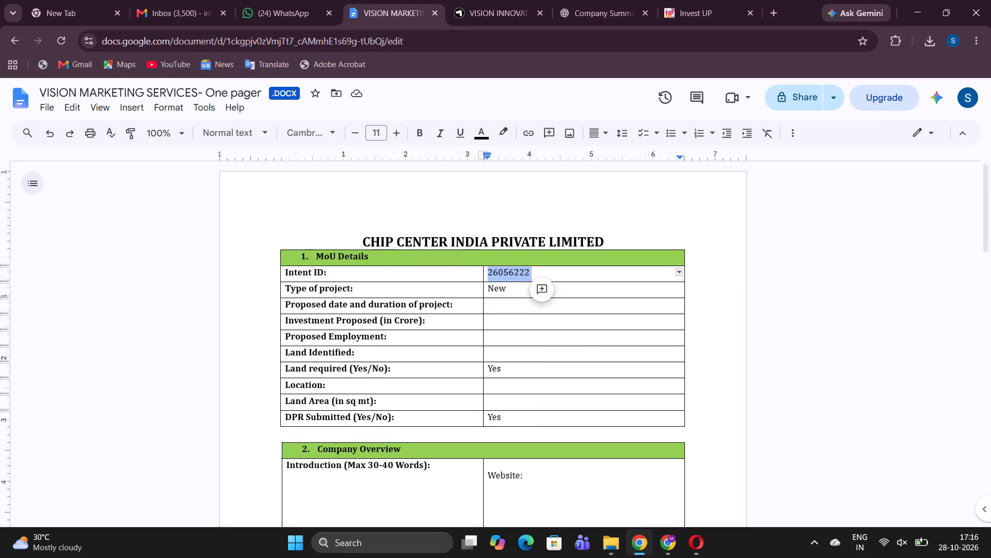
Fill in Chip Center India's figures from the intents list in MoU Details: Investment Proposed 520 and Proposed Employment 1200.
{"action": "left_click", "coordinate": [493, 321]}
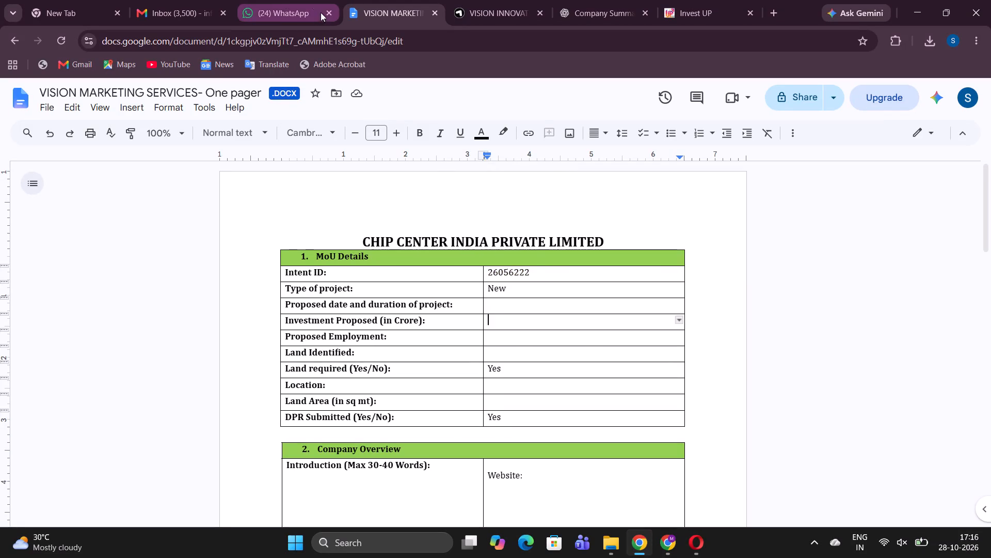
{"action": "left_click", "coordinate": [721, 9]}
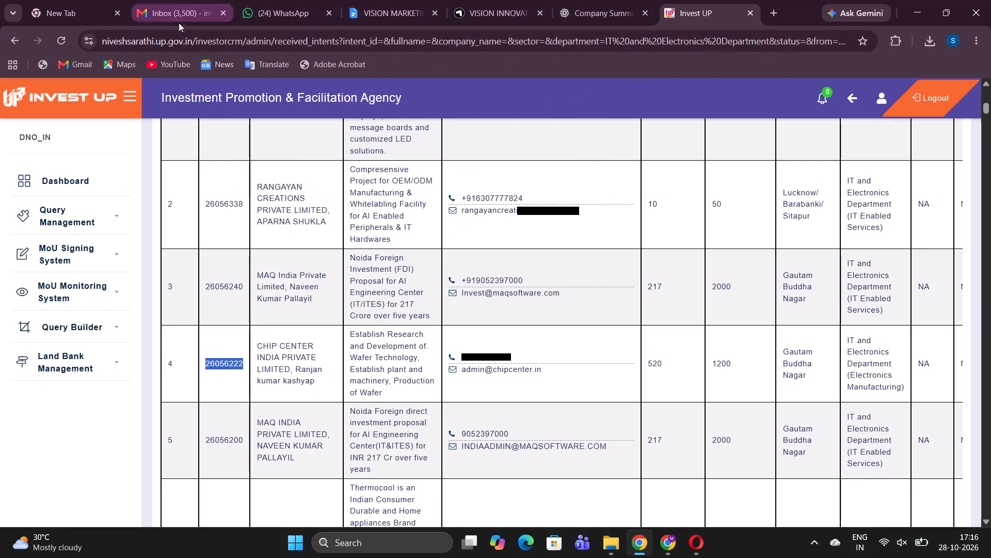
{"action": "left_click", "coordinate": [379, 15]}
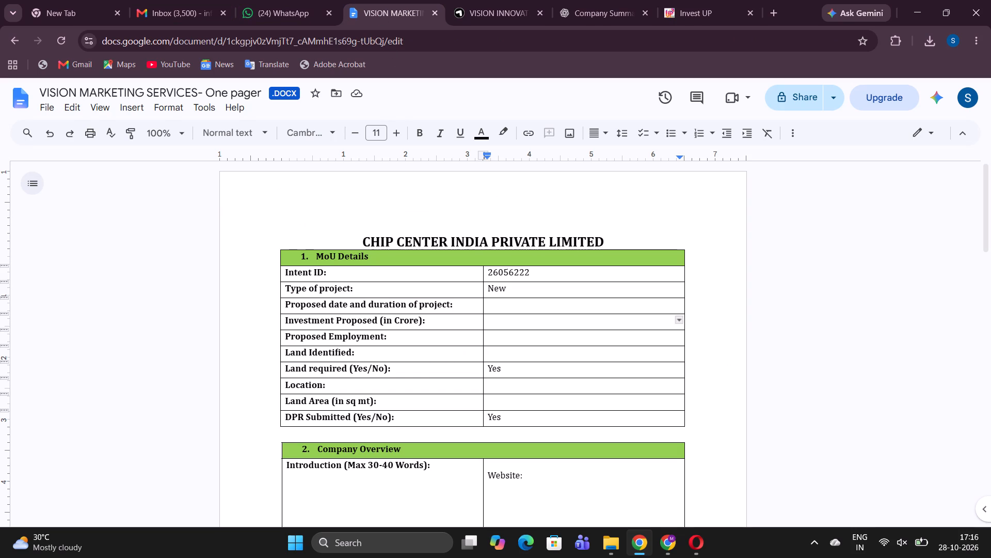
{"action": "type", "text": "52"}
{"action": "key", "text": "0"}
{"action": "key", "text": "Down"}
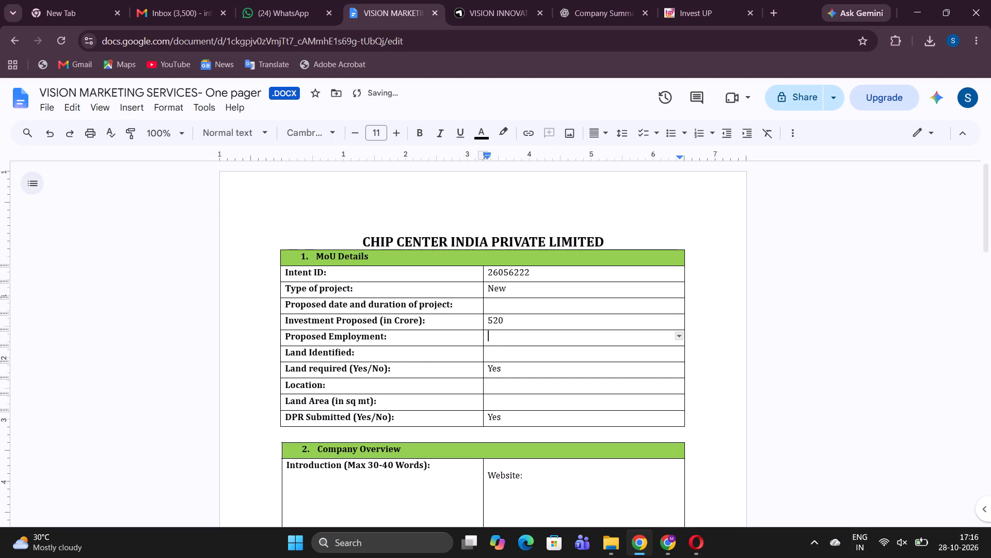
{"action": "type", "text": "1200"}
{"action": "key", "text": "Down"}
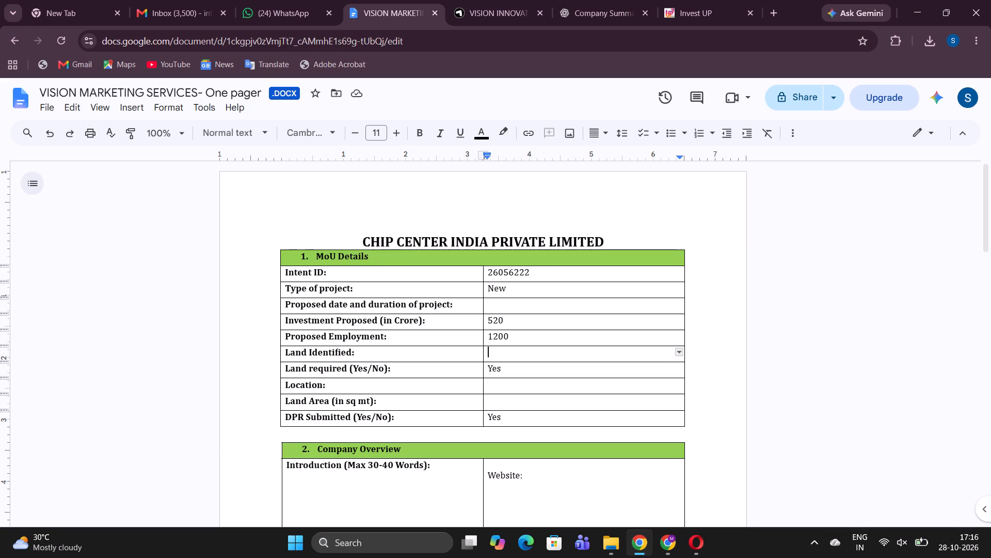
Copy Chip Center India's district, Gautam Buddha Nagar, from the Invest UP intents list into the Location cell of MoU Details.
{"action": "left_click", "coordinate": [674, 6]}
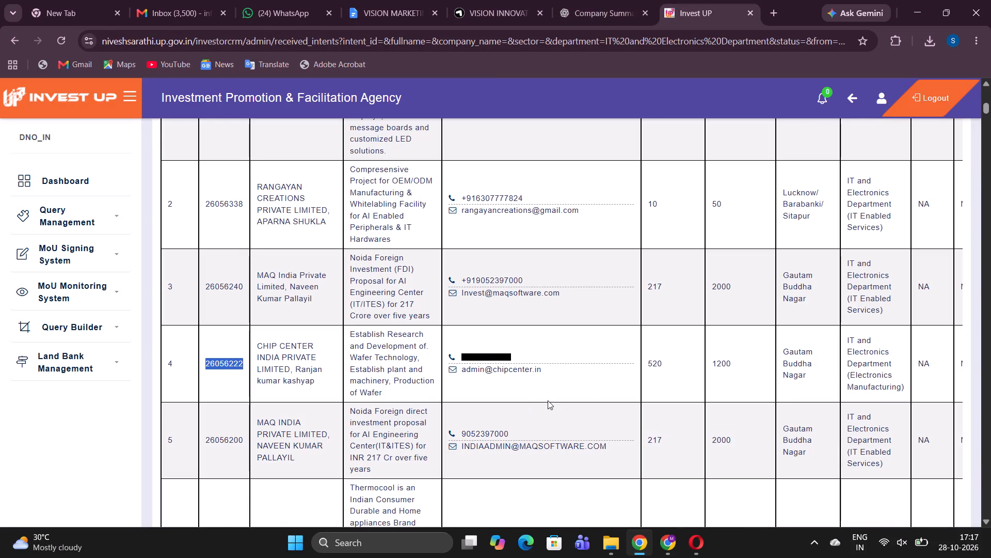
{"action": "scroll", "coordinate": [657, 357], "scroll_direction": "left", "scroll_amount": 2}
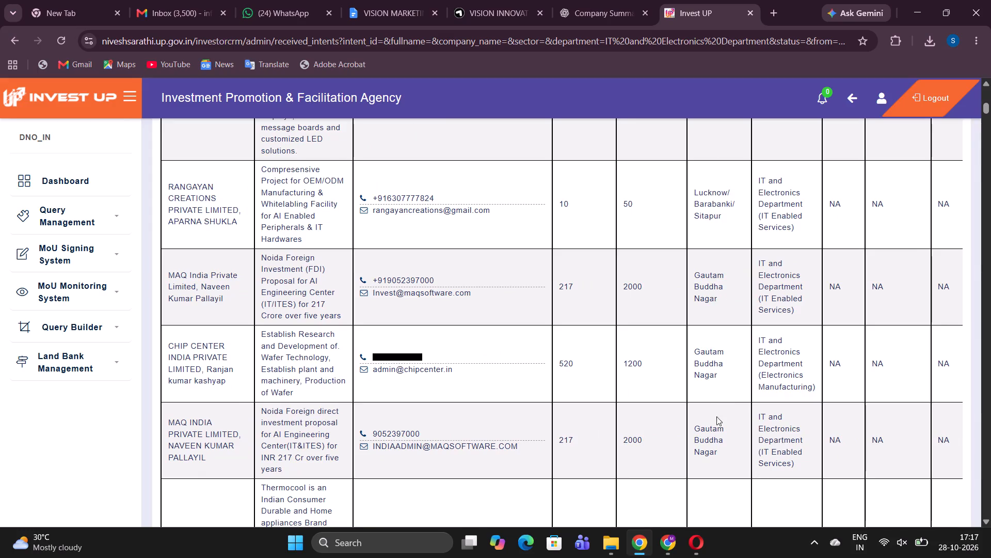
{"action": "left_click_drag", "start_coordinate": [694, 353], "coordinate": [718, 376]}
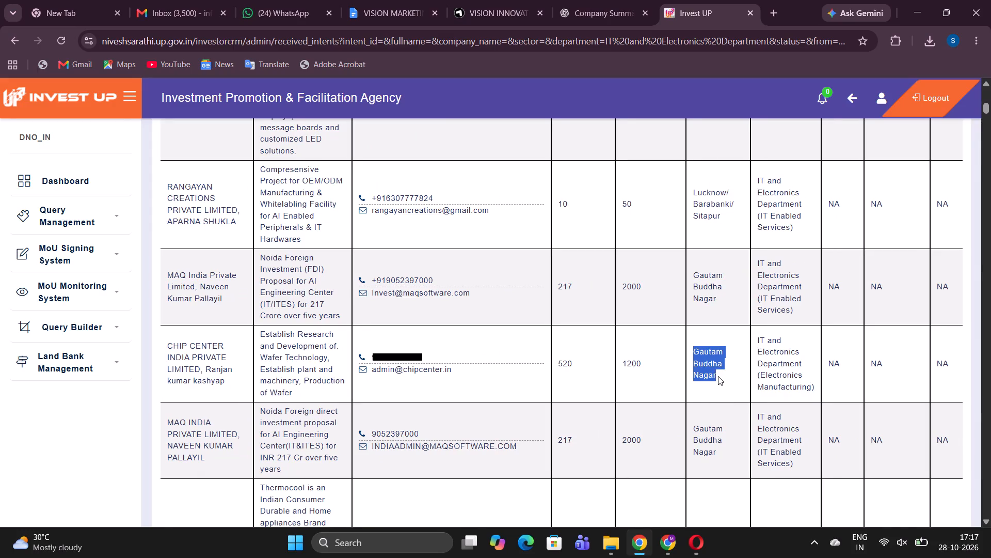
{"action": "key", "text": "ctrl+c"}
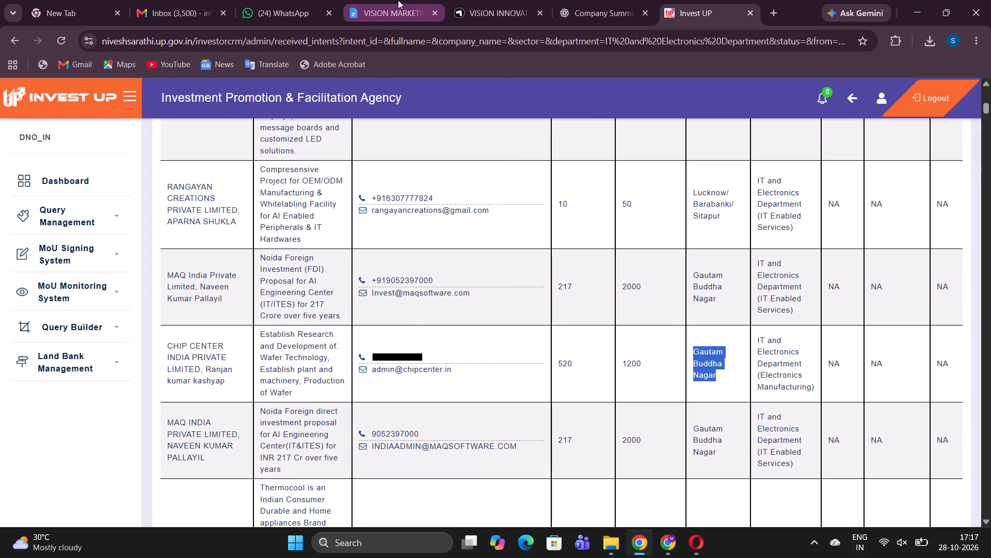
{"action": "left_click", "coordinate": [398, 0]}
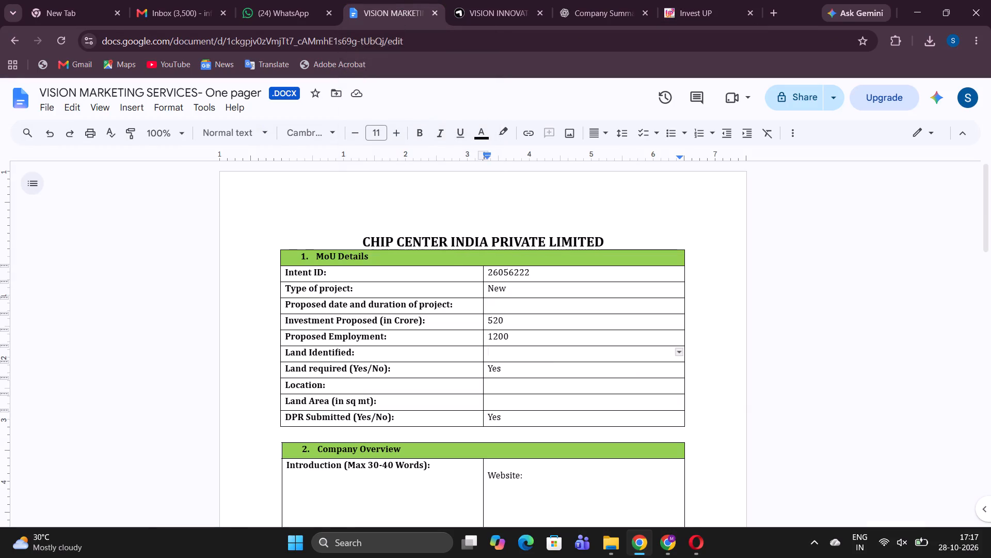
{"action": "left_click", "coordinate": [499, 388]}
{"action": "key", "text": "ctrl+v"}
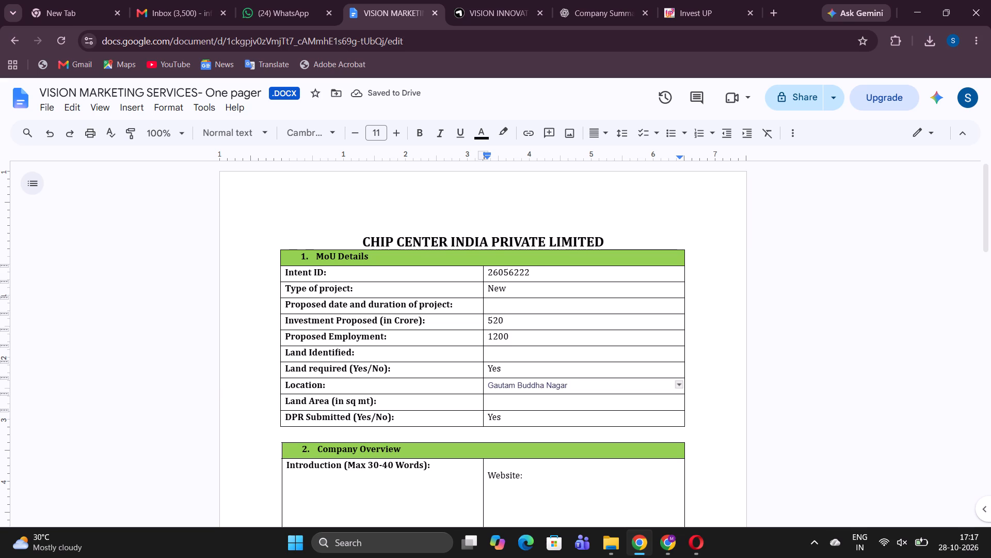
Format the pasted Location value in Cambria, size 11, with black text.
{"action": "left_click_drag", "start_coordinate": [491, 385], "coordinate": [536, 387]}
{"action": "left_click_drag", "start_coordinate": [536, 387], "coordinate": [565, 382]}
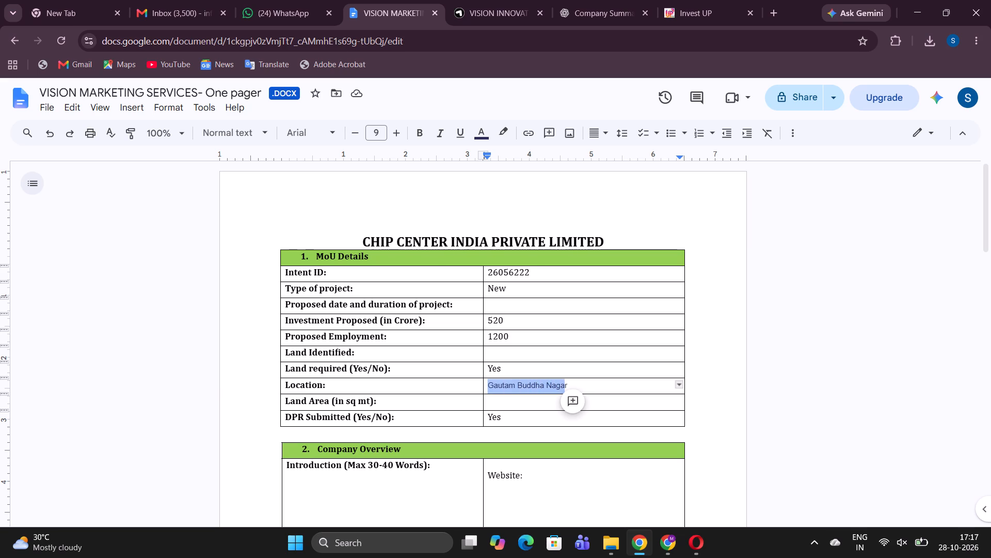
{"action": "left_click_drag", "start_coordinate": [568, 384], "coordinate": [493, 386]}
{"action": "left_click_drag", "start_coordinate": [493, 386], "coordinate": [489, 384]}
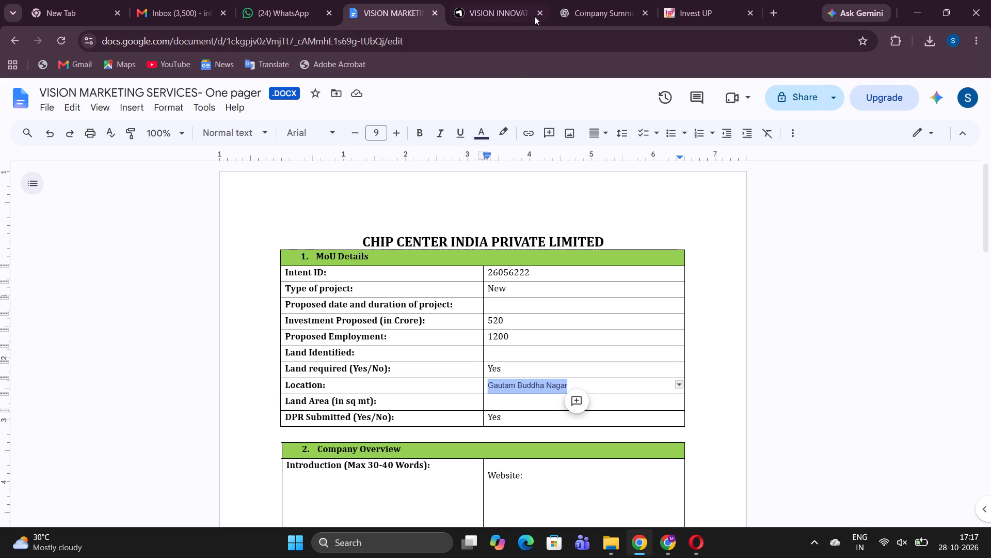
{"action": "left_click", "coordinate": [485, 132]}
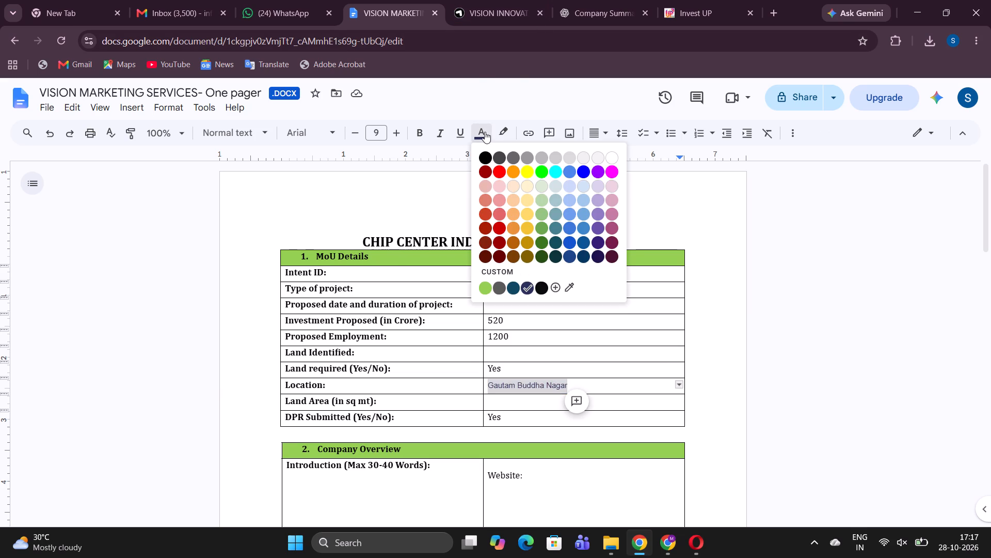
{"action": "left_click", "coordinate": [483, 156]}
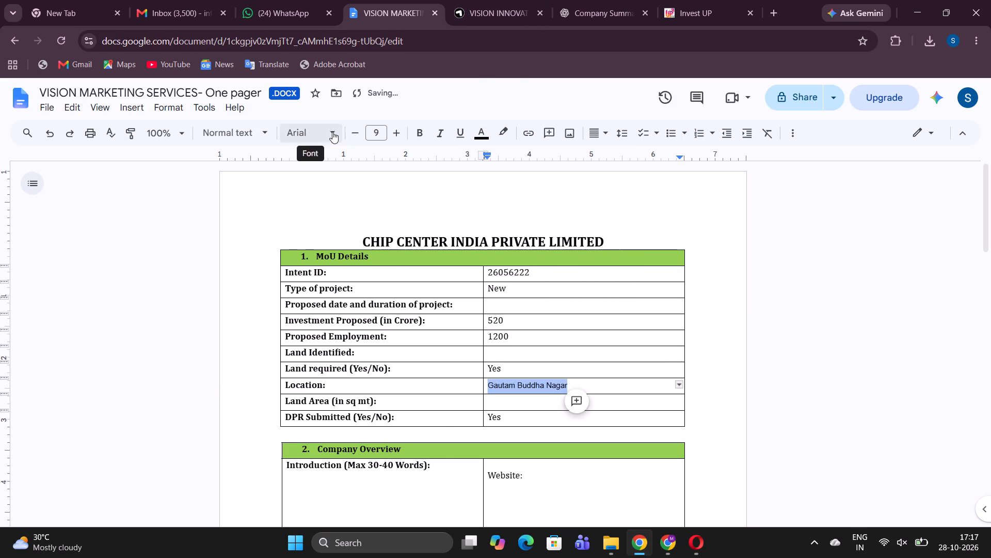
{"action": "left_click", "coordinate": [332, 132]}
{"action": "left_click", "coordinate": [334, 214]}
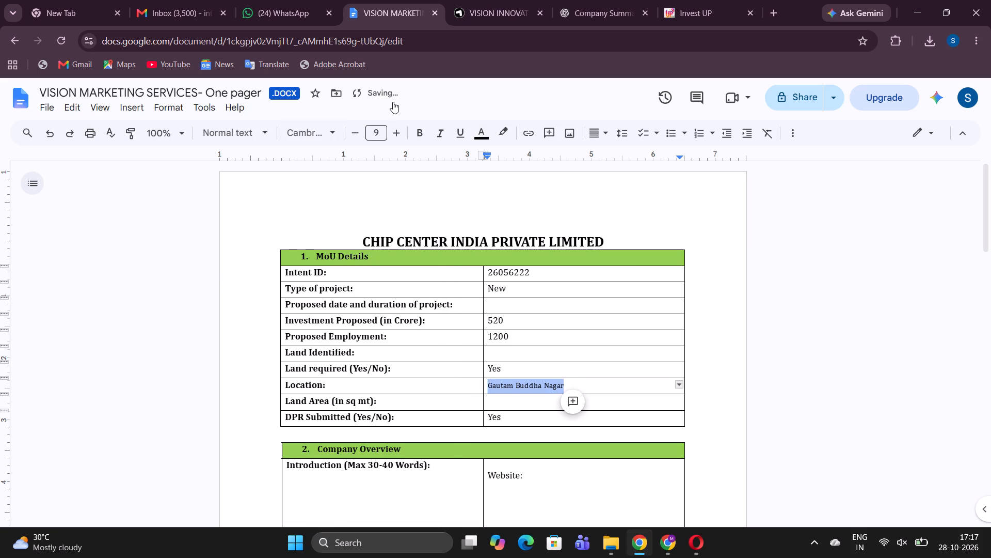
{"action": "double_click", "coordinate": [394, 131]}
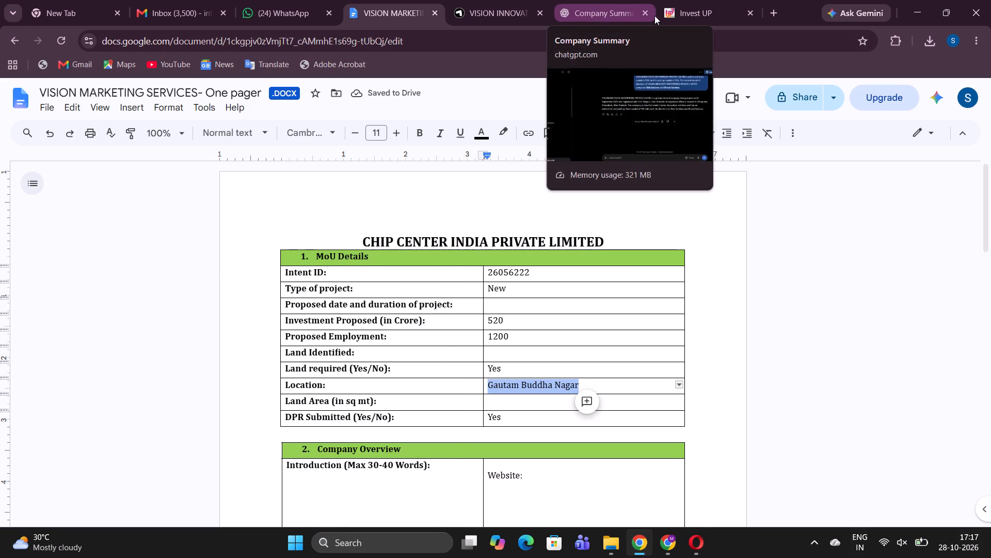
Open the project report uploaded for Chip Center India from its row in the Invest UP intents list.
{"action": "left_click", "coordinate": [684, 4]}
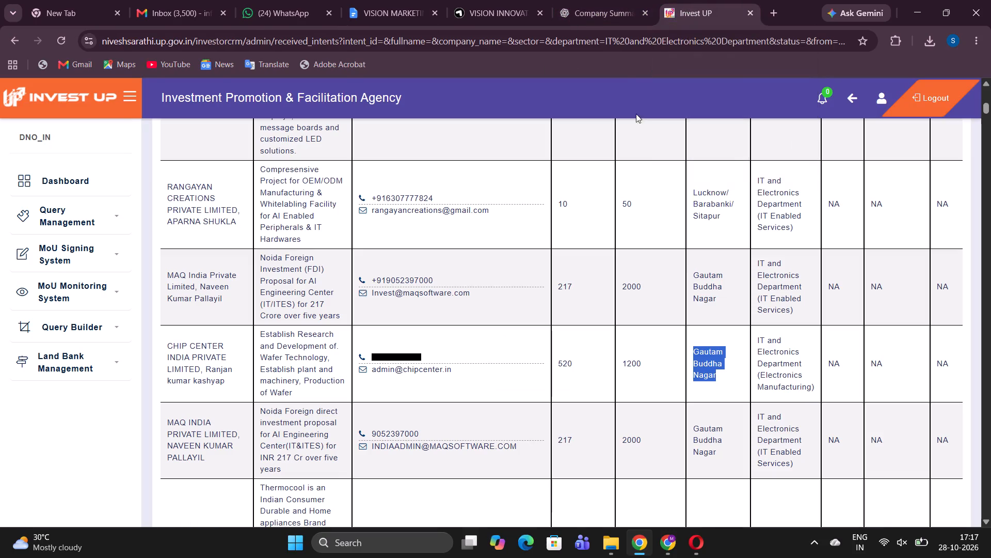
{"action": "left_click", "coordinate": [649, 378]}
{"action": "scroll", "coordinate": [649, 378], "scroll_direction": "left", "scroll_amount": 5}
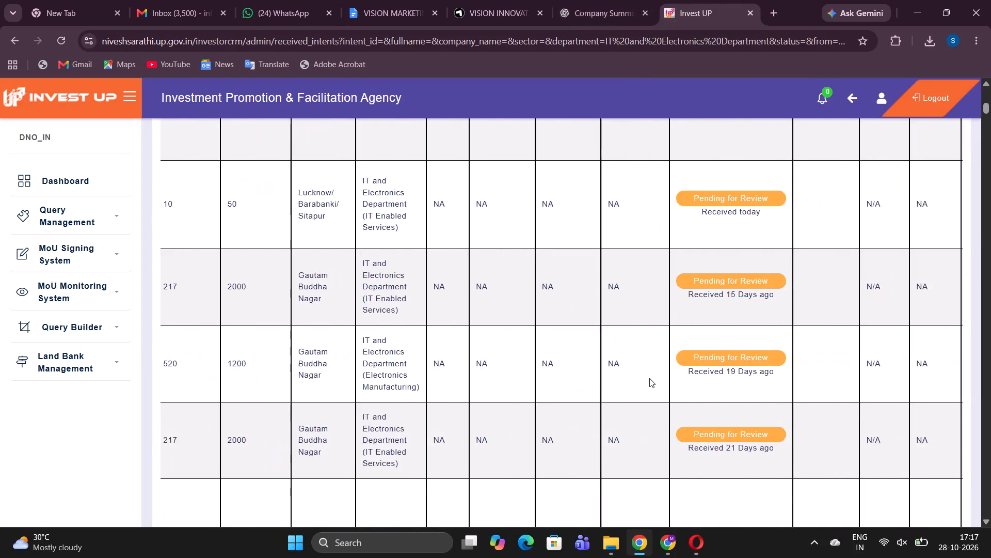
{"action": "scroll", "coordinate": [649, 378], "scroll_direction": "left", "scroll_amount": 3}
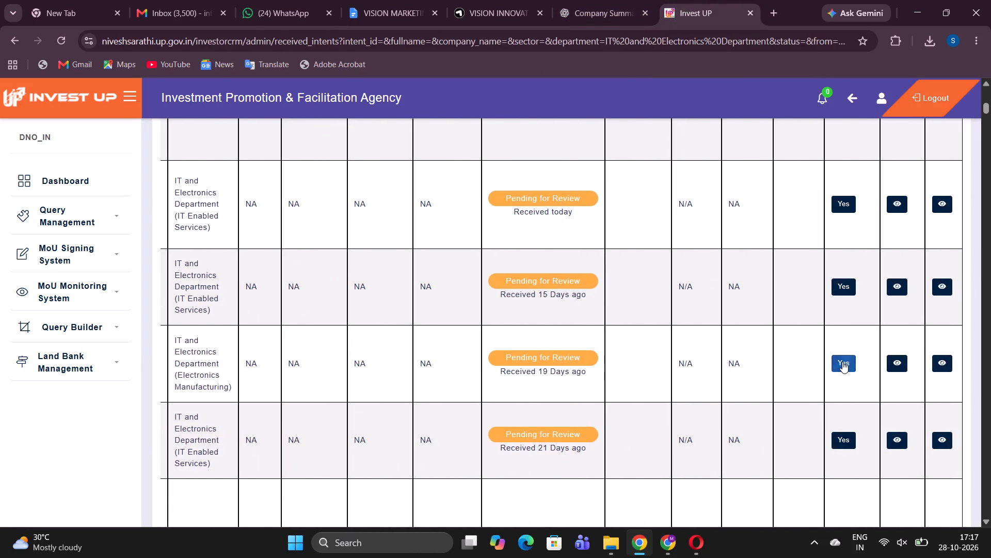
{"action": "left_click", "coordinate": [842, 362]}
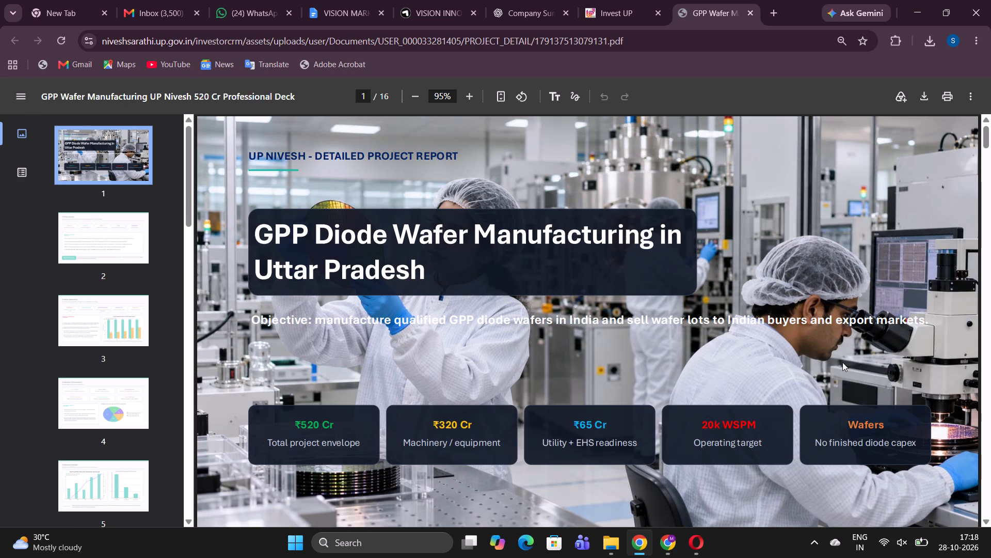
Review the 16-page GPP diode wafer project report from the cover to the Government Ask section, and return to the Decision Summary.
{"action": "scroll", "coordinate": [789, 407], "scroll_direction": "down", "scroll_amount": 3}
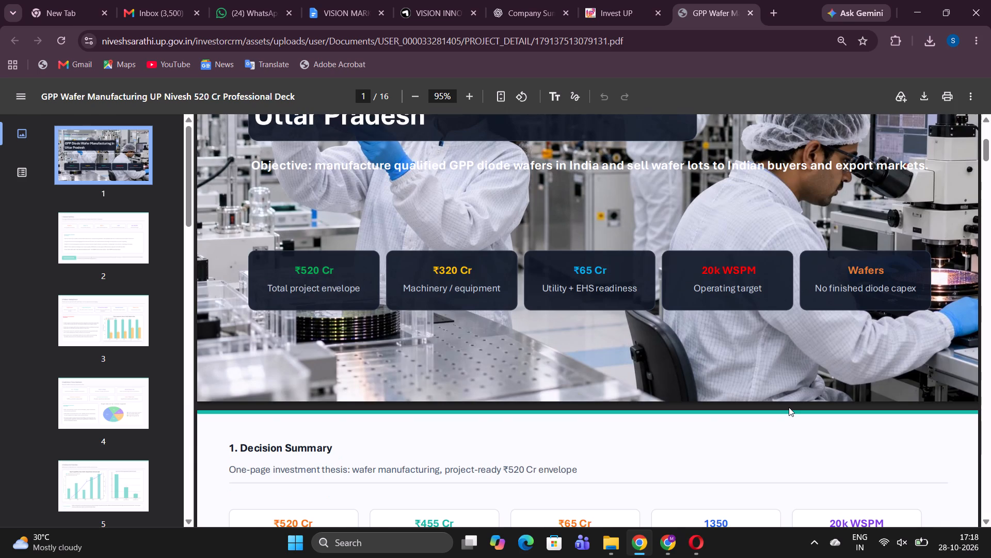
{"action": "scroll", "coordinate": [789, 407], "scroll_direction": "down", "scroll_amount": 2}
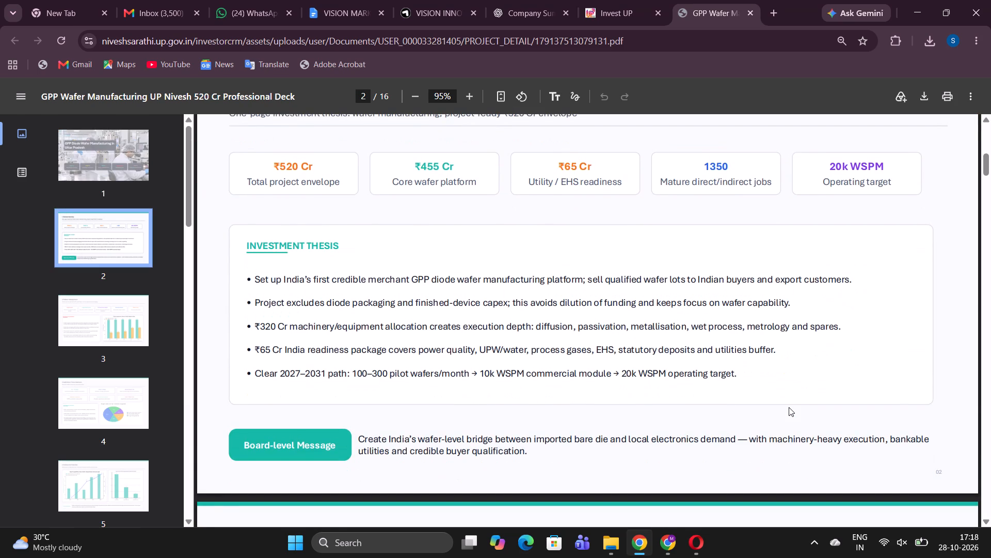
{"action": "scroll", "coordinate": [789, 407], "scroll_direction": "down", "scroll_amount": 1}
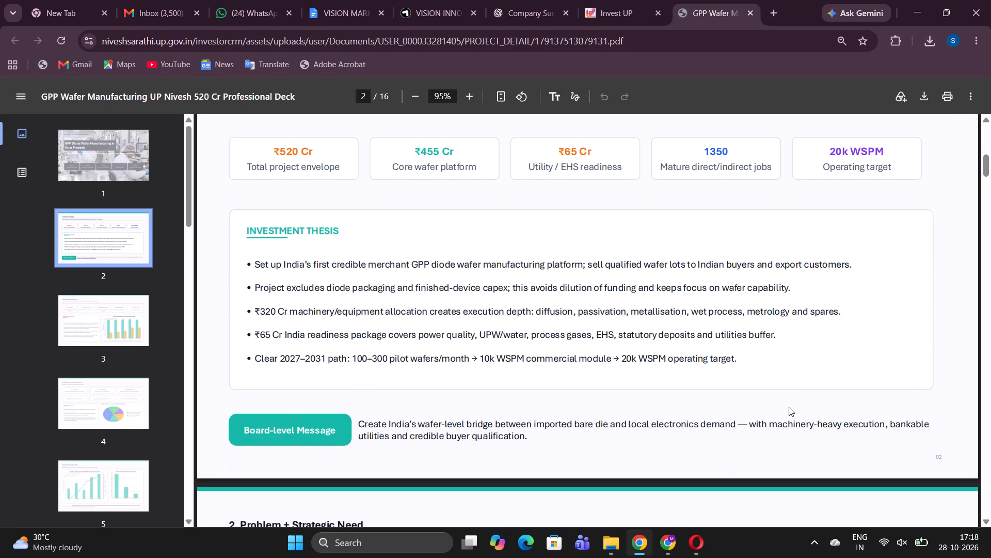
{"action": "scroll", "coordinate": [789, 407], "scroll_direction": "down", "scroll_amount": 4}
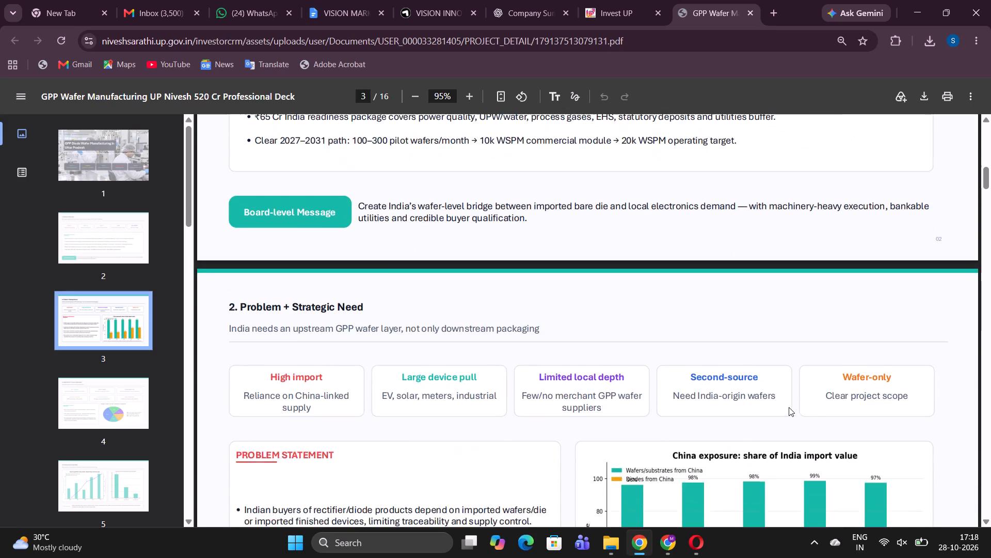
{"action": "scroll", "coordinate": [789, 407], "scroll_direction": "down", "scroll_amount": 8}
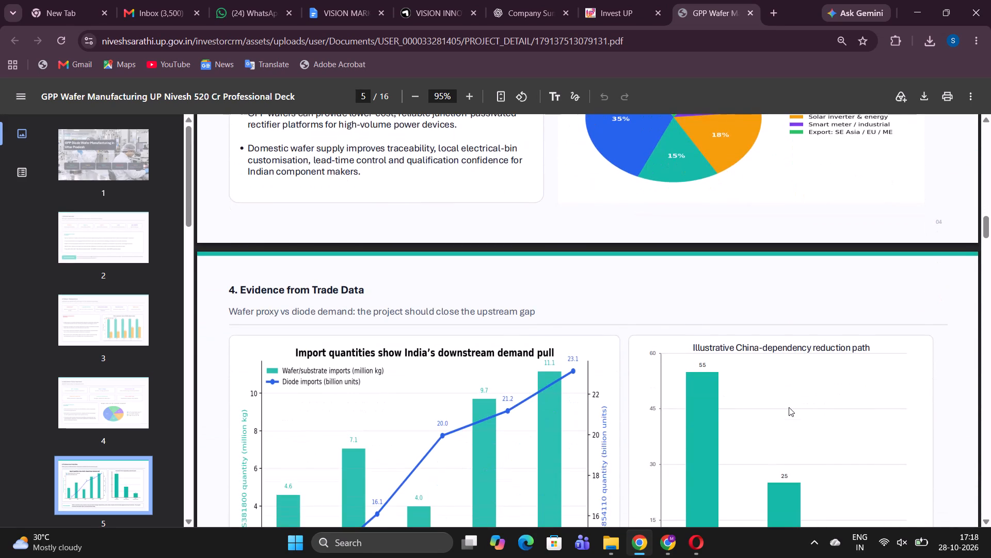
{"action": "scroll", "coordinate": [789, 407], "scroll_direction": "down", "scroll_amount": 6}
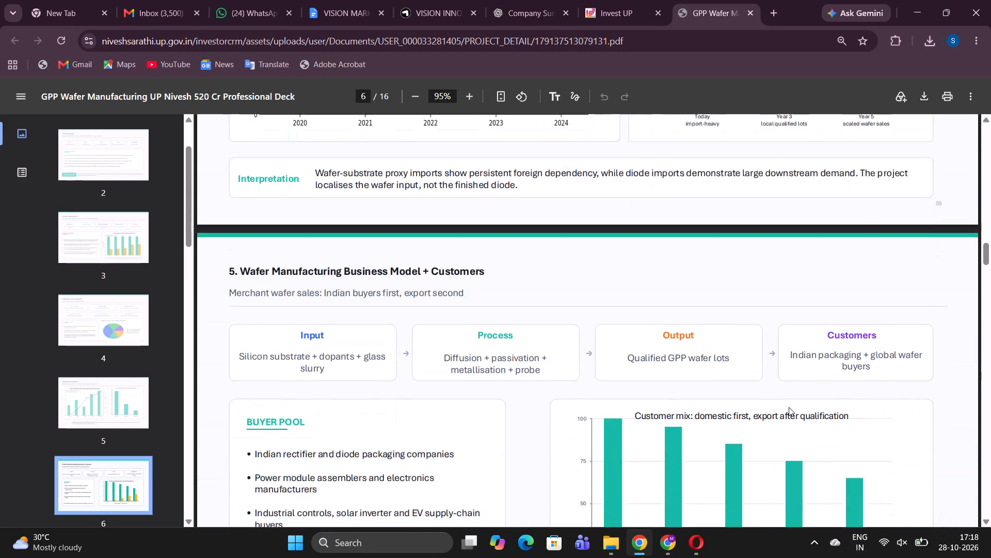
{"action": "scroll", "coordinate": [789, 407], "scroll_direction": "down", "scroll_amount": 4}
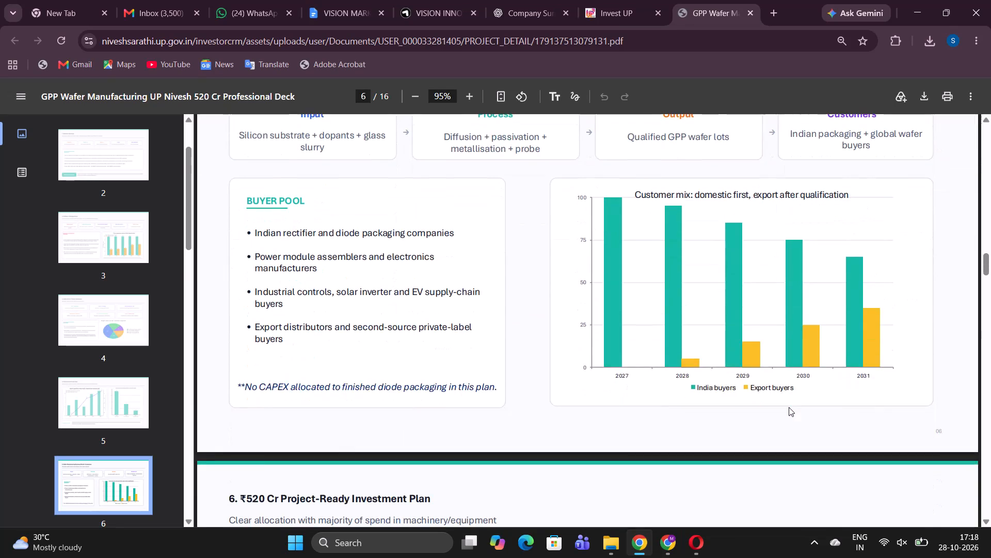
{"action": "scroll", "coordinate": [789, 407], "scroll_direction": "down", "scroll_amount": 3}
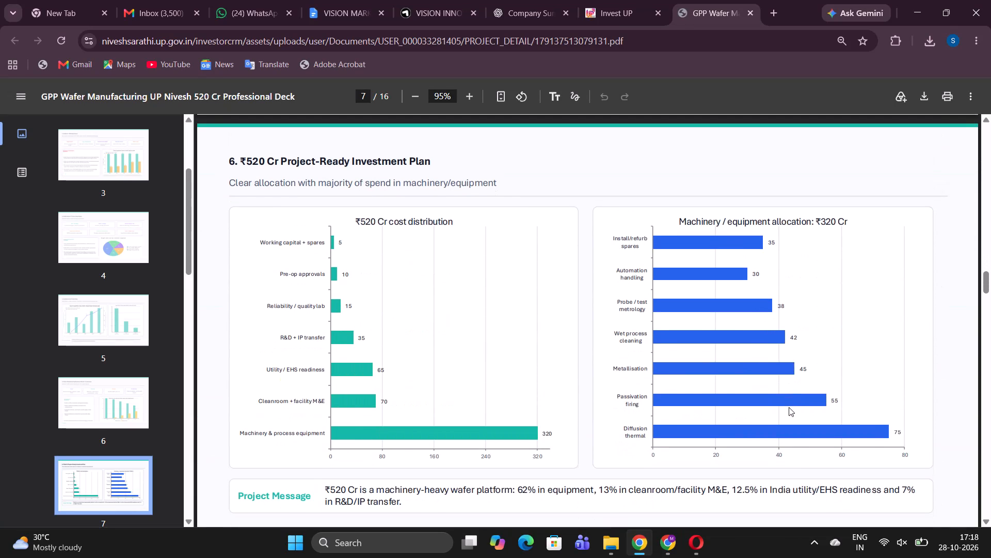
{"action": "scroll", "coordinate": [789, 407], "scroll_direction": "down", "scroll_amount": 3}
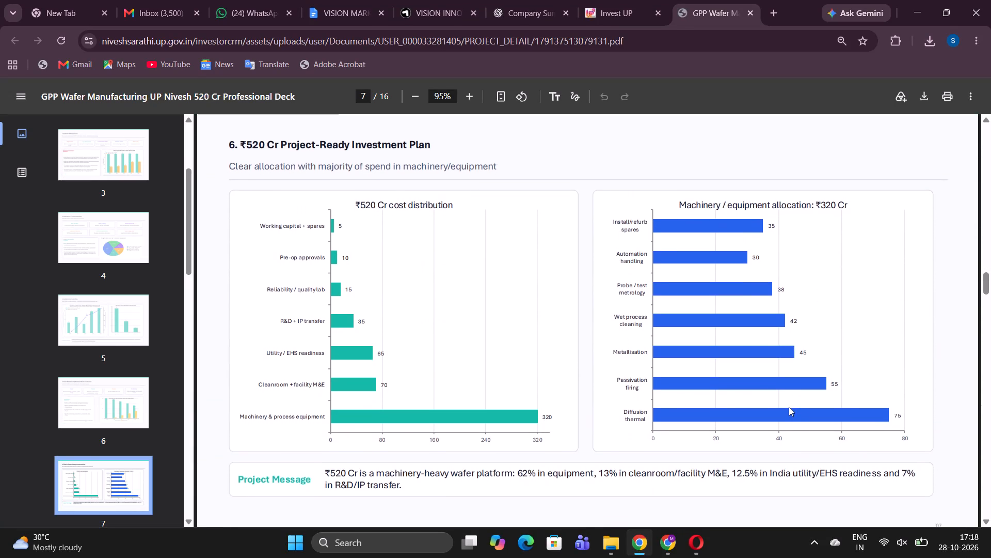
{"action": "scroll", "coordinate": [789, 407], "scroll_direction": "down", "scroll_amount": 6}
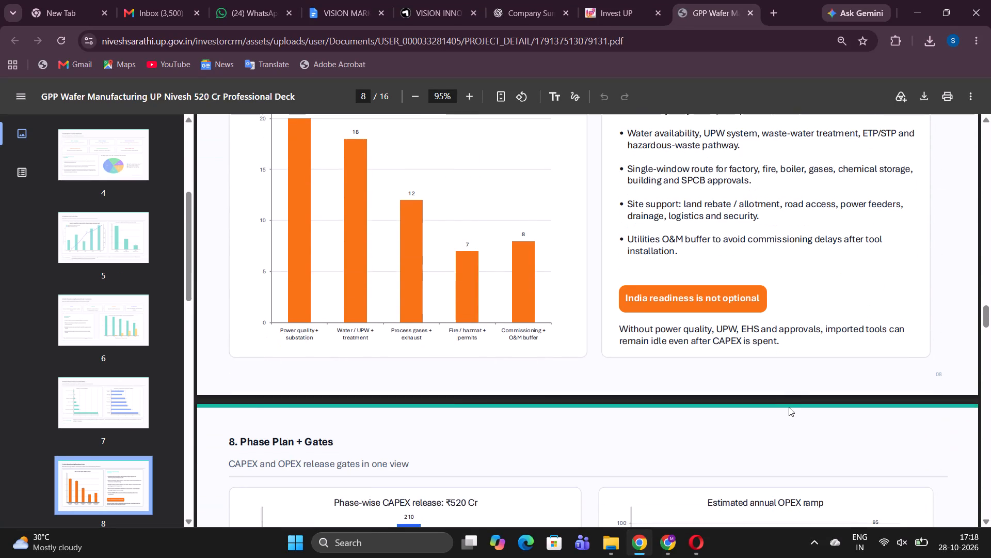
{"action": "scroll", "coordinate": [789, 407], "scroll_direction": "down", "scroll_amount": 3}
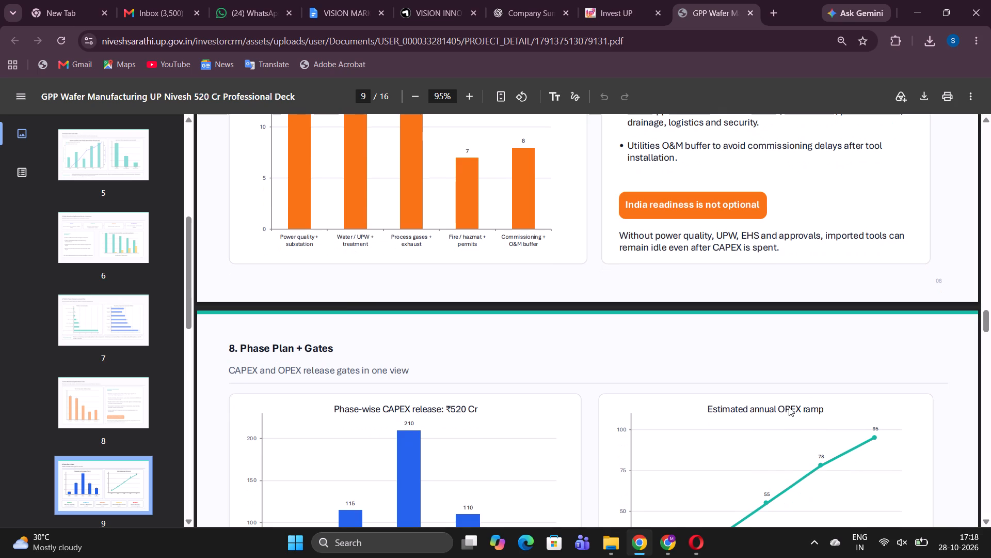
{"action": "scroll", "coordinate": [789, 407], "scroll_direction": "down", "scroll_amount": 4}
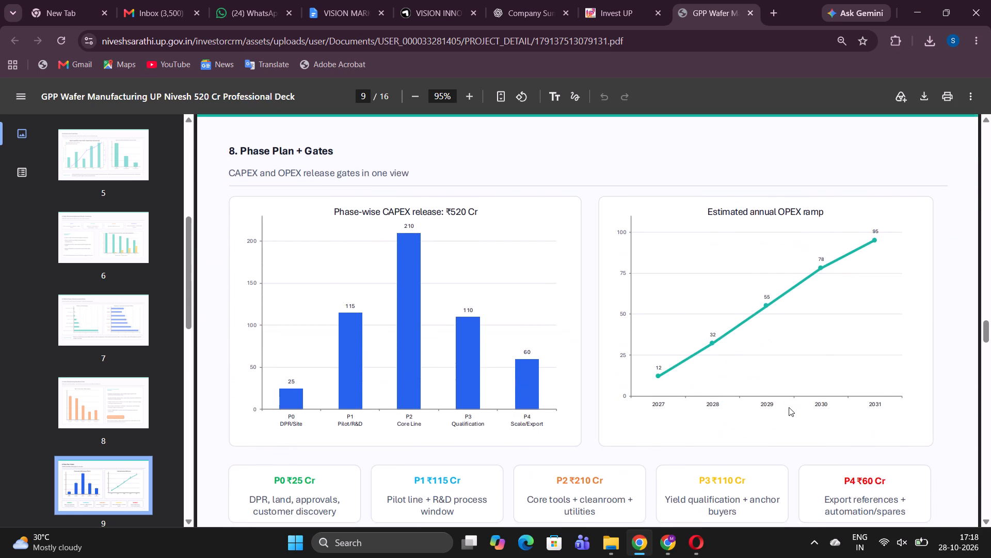
{"action": "scroll", "coordinate": [789, 407], "scroll_direction": "down", "scroll_amount": 7}
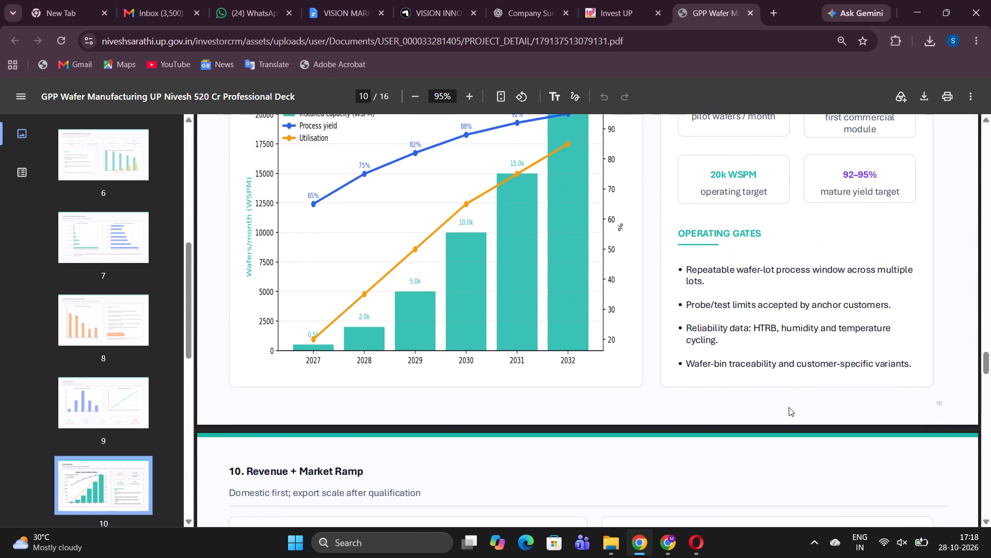
{"action": "scroll", "coordinate": [789, 407], "scroll_direction": "down", "scroll_amount": 6}
{"action": "scroll", "coordinate": [778, 364], "scroll_direction": "down", "scroll_amount": 3}
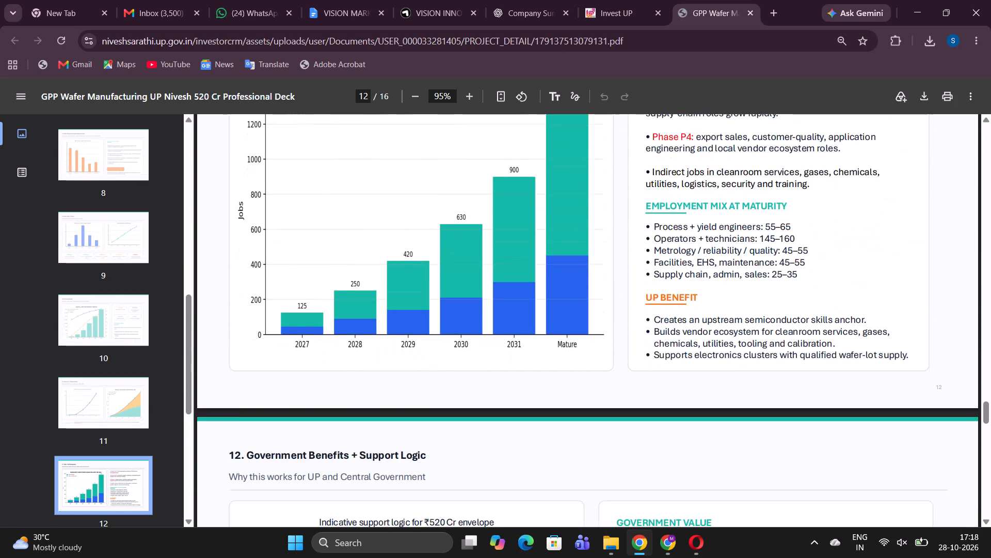
{"action": "scroll", "coordinate": [773, 346], "scroll_direction": "down", "scroll_amount": 6}
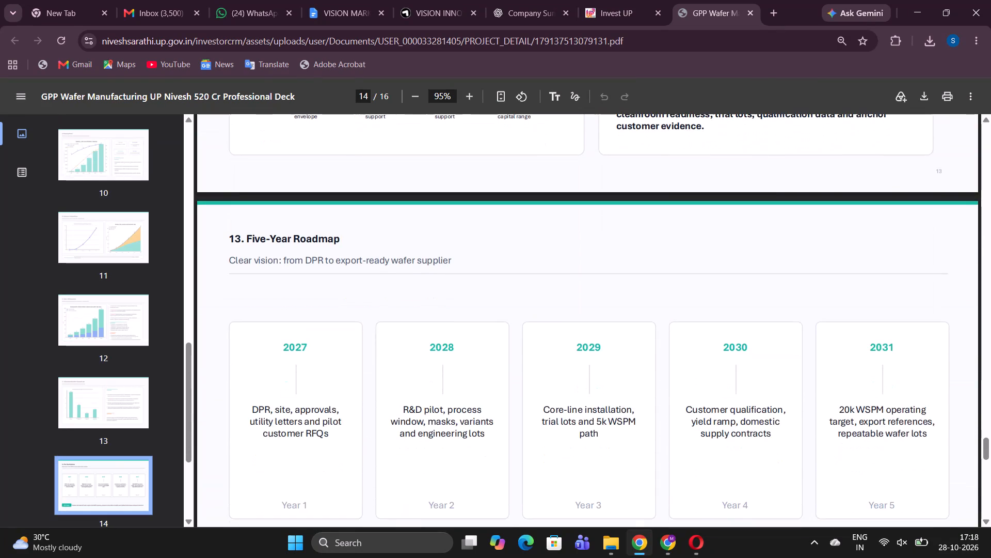
{"action": "scroll", "coordinate": [773, 346], "scroll_direction": "down", "scroll_amount": 6}
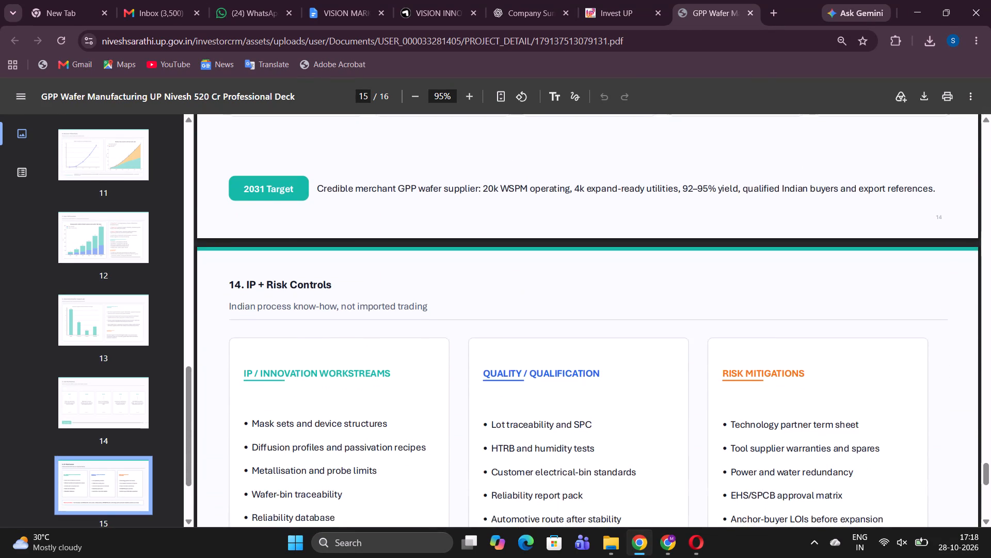
{"action": "scroll", "coordinate": [773, 346], "scroll_direction": "down", "scroll_amount": 7}
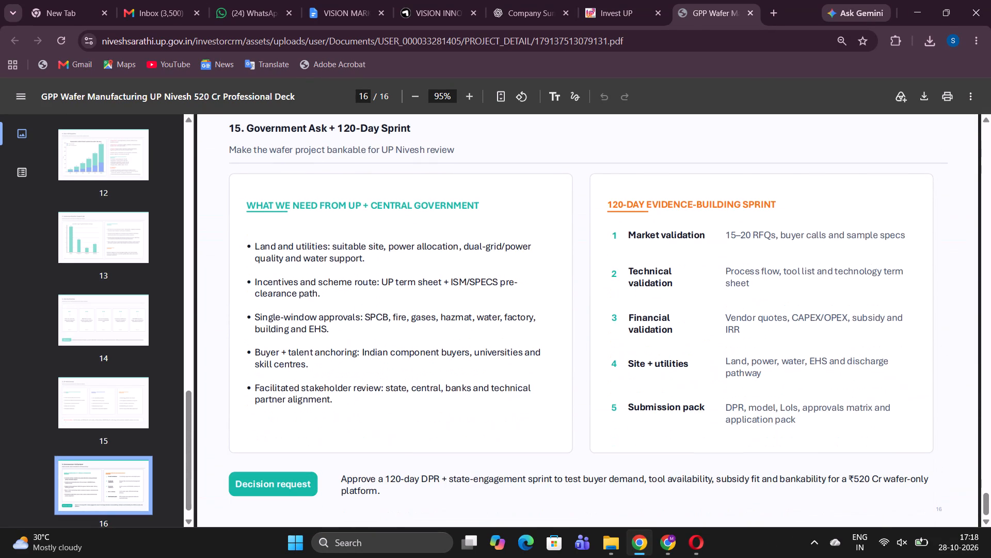
{"action": "scroll", "coordinate": [773, 346], "scroll_direction": "down", "scroll_amount": 3}
{"action": "scroll", "coordinate": [773, 346], "scroll_direction": "up", "scroll_amount": 14}
{"action": "scroll", "coordinate": [773, 346], "scroll_direction": "up", "scroll_amount": 7}
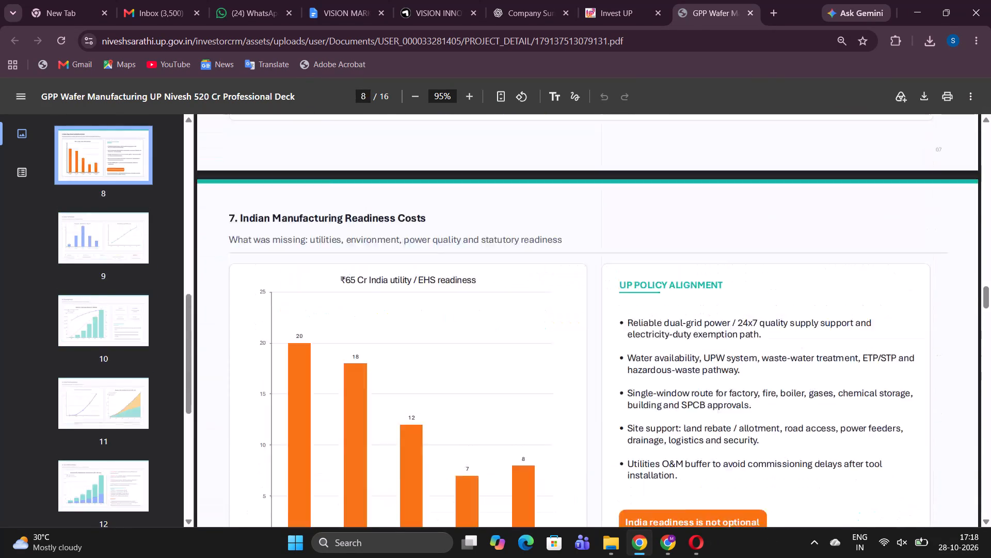
{"action": "scroll", "coordinate": [773, 346], "scroll_direction": "up", "scroll_amount": 15}
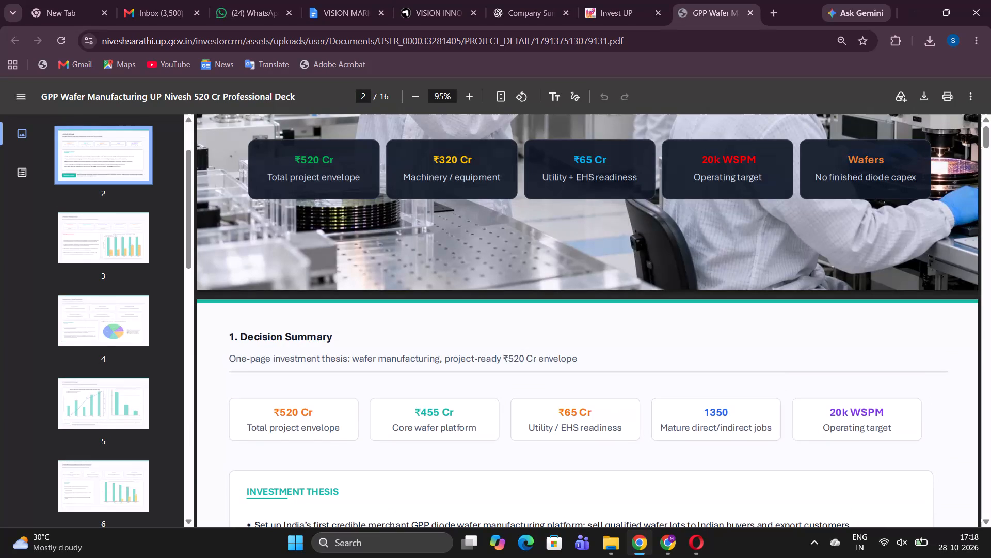
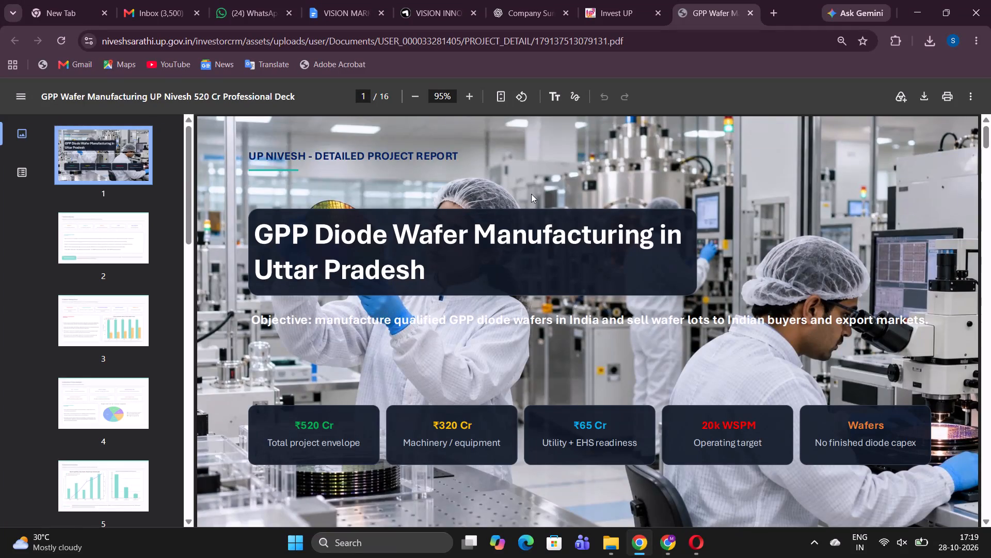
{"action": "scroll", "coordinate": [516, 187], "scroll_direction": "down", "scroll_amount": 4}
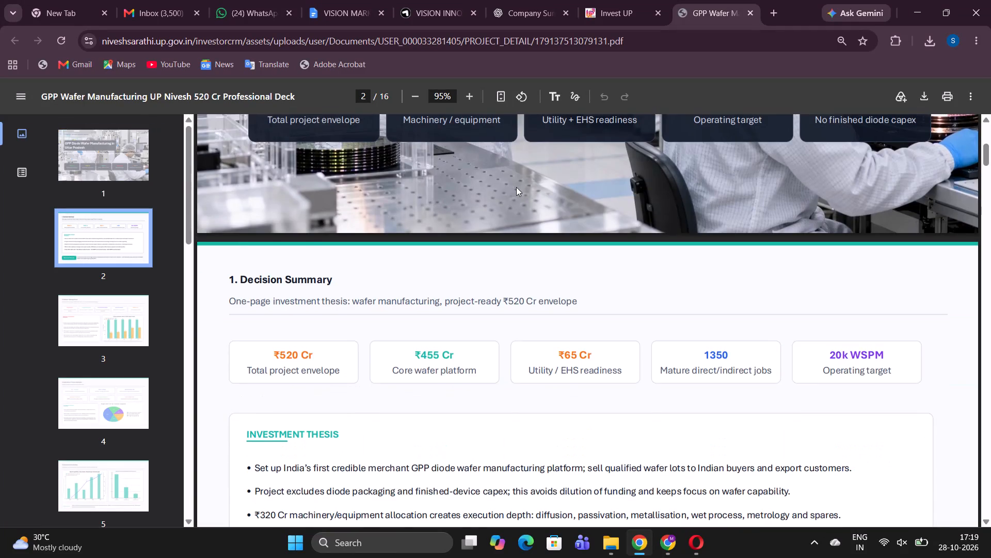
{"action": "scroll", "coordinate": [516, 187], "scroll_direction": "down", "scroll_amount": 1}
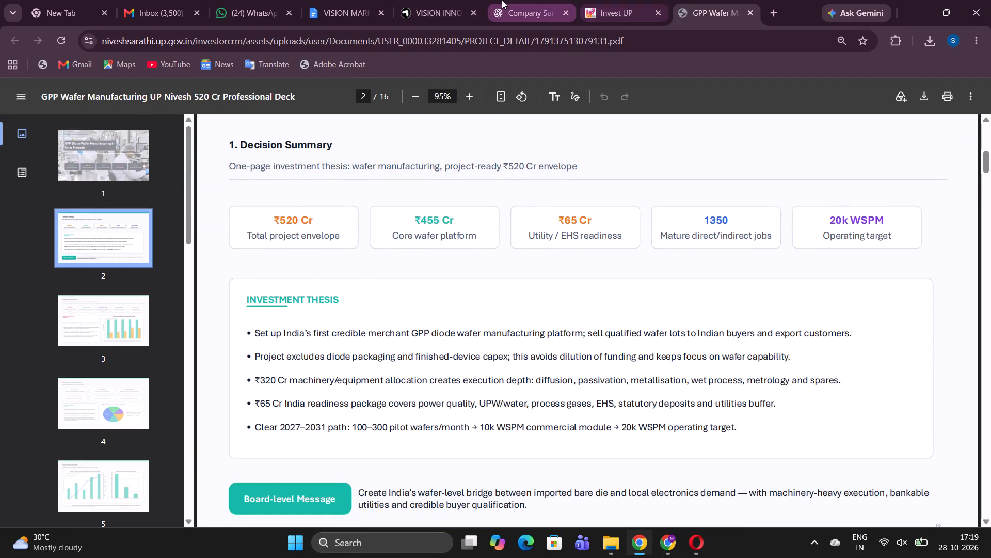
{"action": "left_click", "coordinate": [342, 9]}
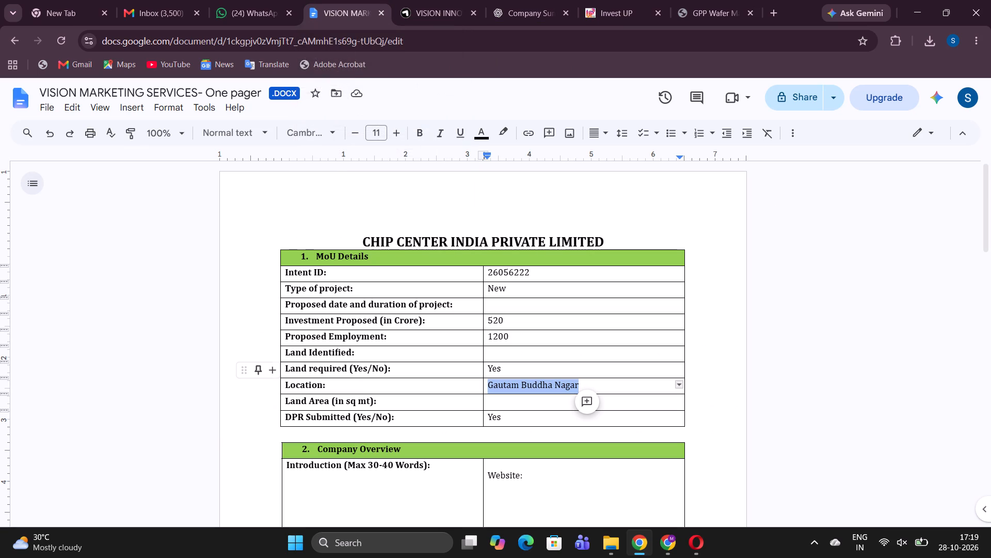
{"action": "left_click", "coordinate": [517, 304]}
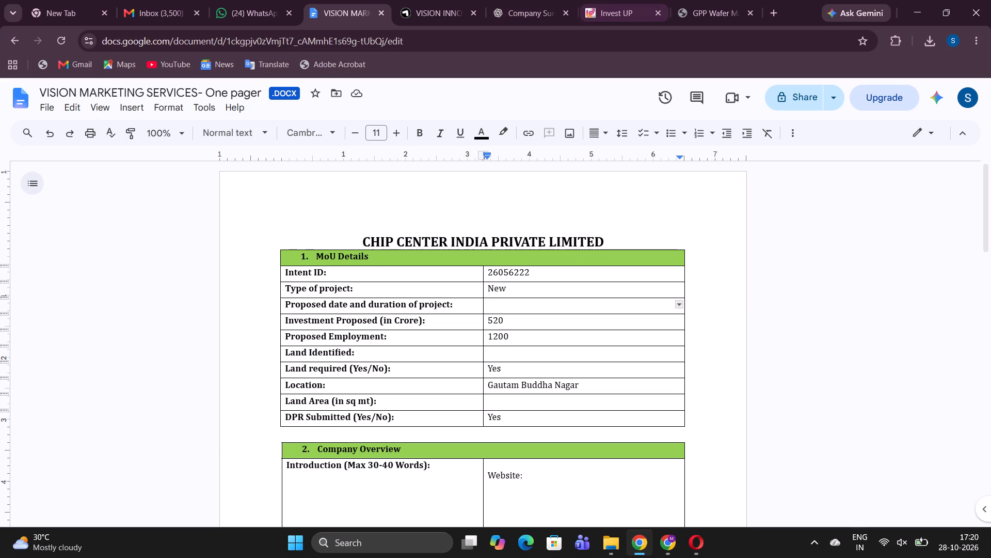
Copy the heading CHIP CENTER INDIA PRIVATE LIMITED from the top of the one pager.
{"action": "left_click_drag", "start_coordinate": [601, 241], "coordinate": [360, 228]}
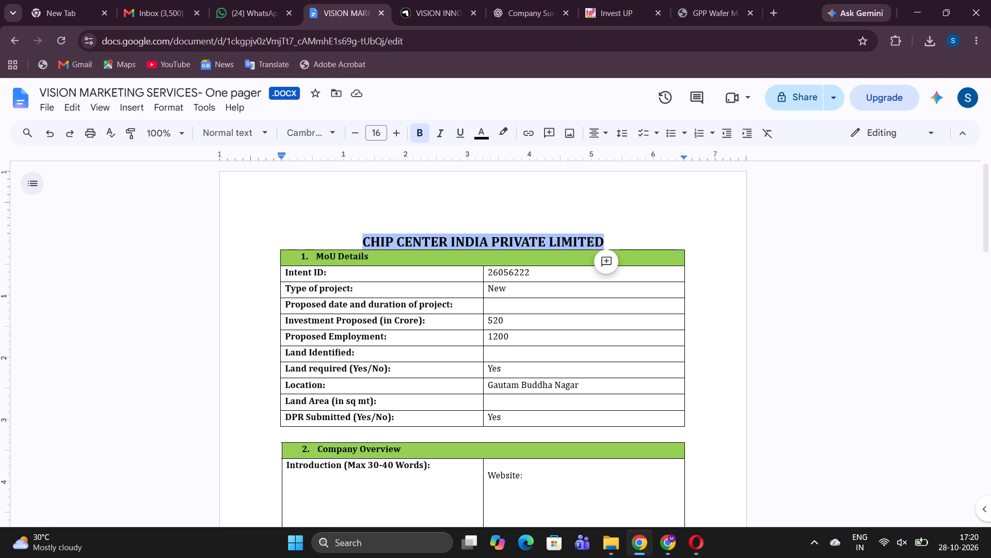
{"action": "key", "text": "c"}
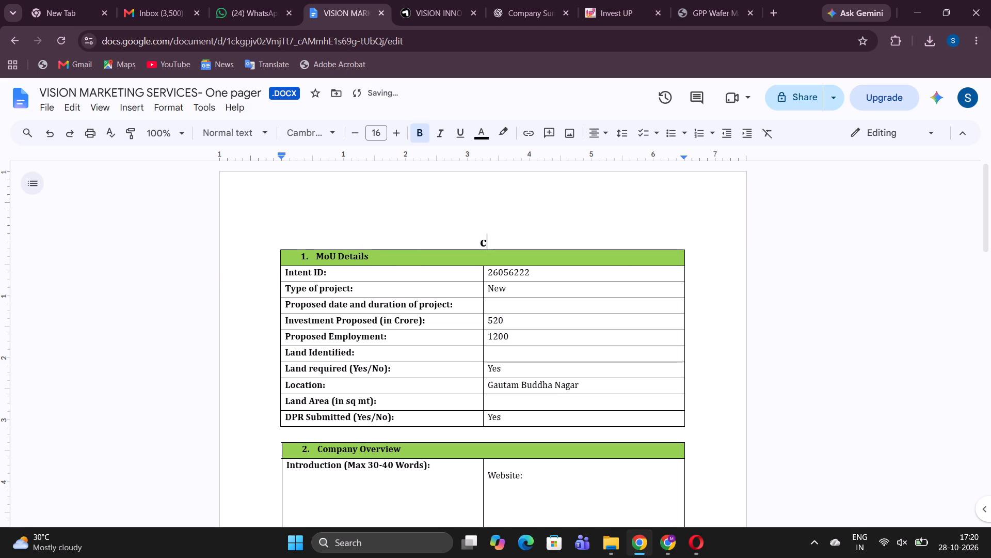
{"action": "key", "text": "ctrl+z"}
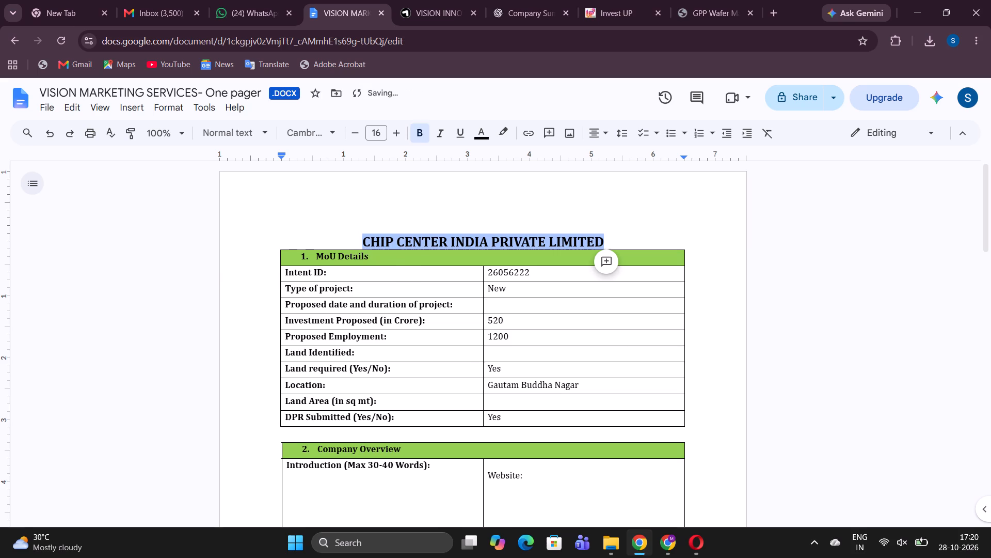
{"action": "key", "text": "ctrl+c"}
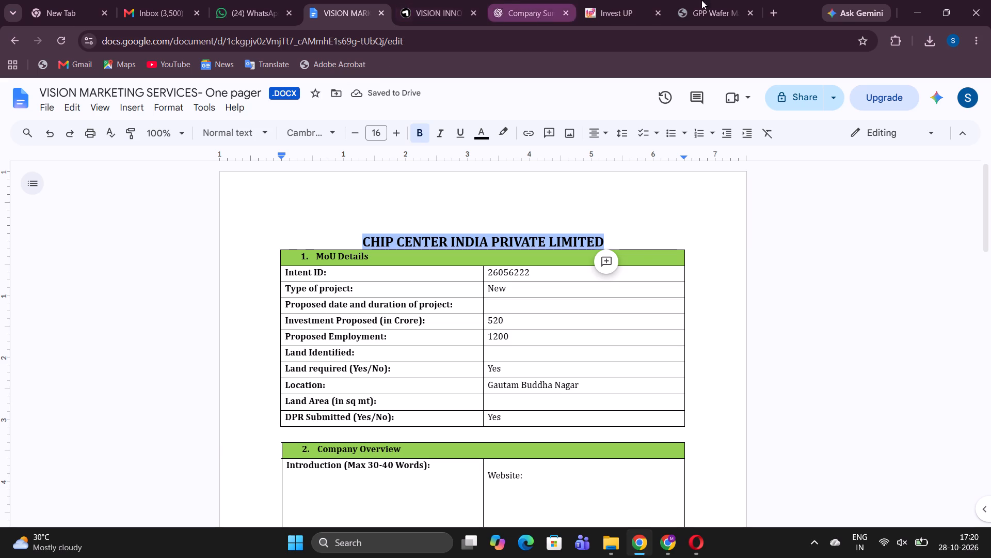
Close the Vision Innovativ page, the one-pager document and WhatsApp in the browser.
{"action": "left_click", "coordinate": [701, 17]}
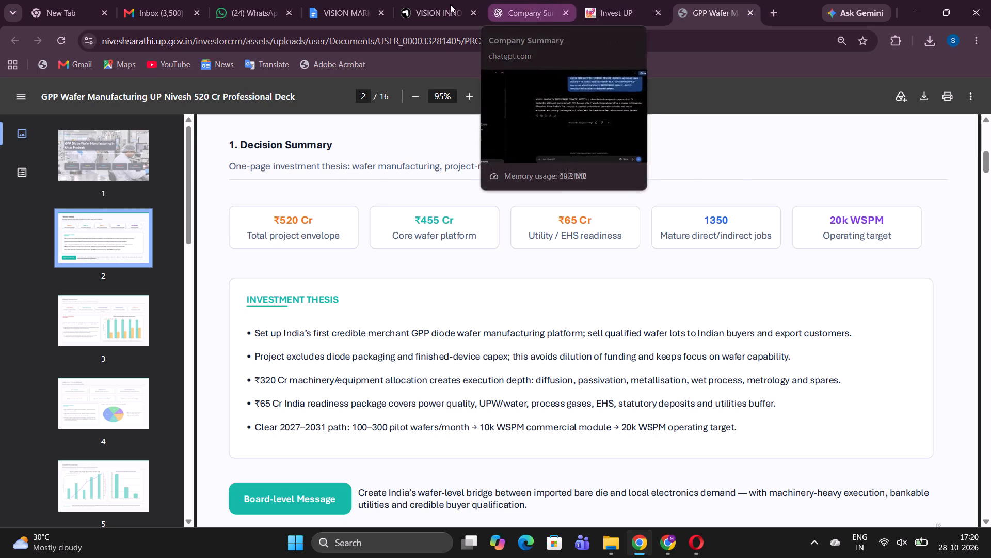
{"action": "left_click", "coordinate": [474, 12]}
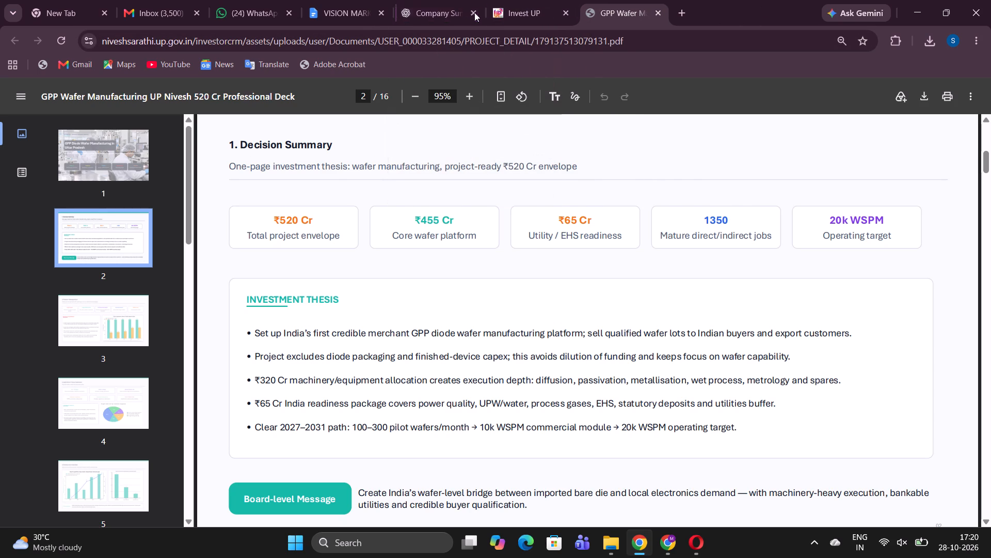
{"action": "left_click", "coordinate": [378, 11]}
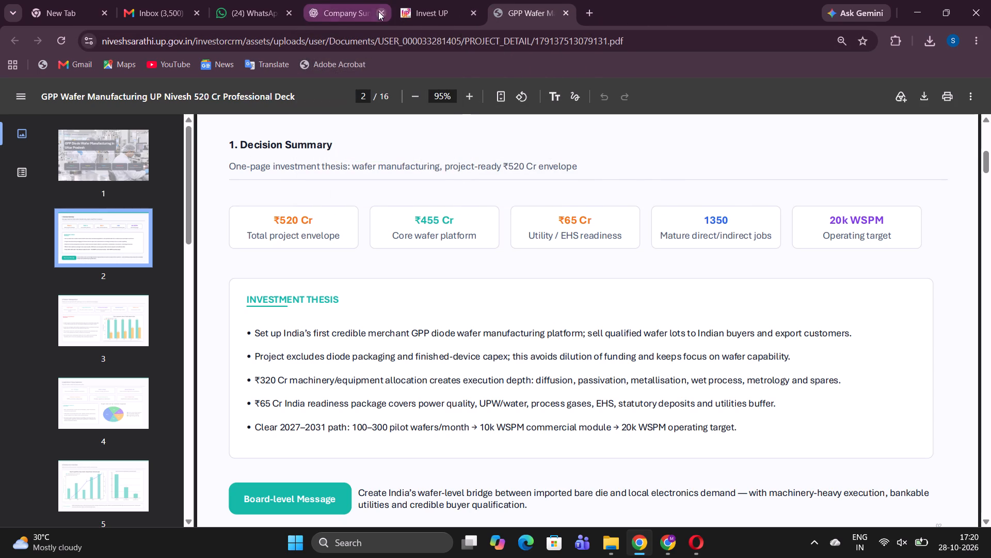
{"action": "left_click", "coordinate": [287, 7]}
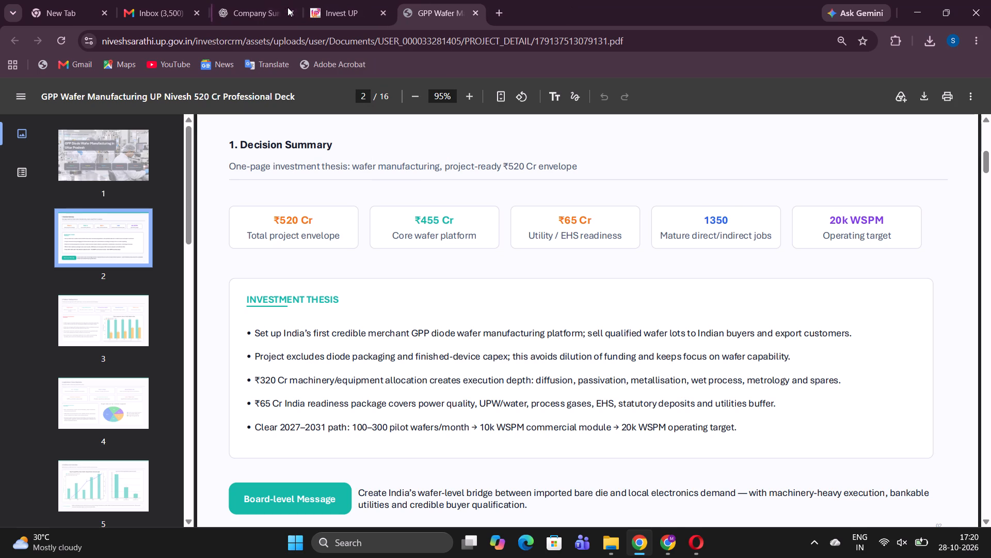
Search the web for "CHIP CENTER INDIA PRIVATE LIMITED website" in a new browser page.
{"action": "left_click", "coordinate": [496, 12]}
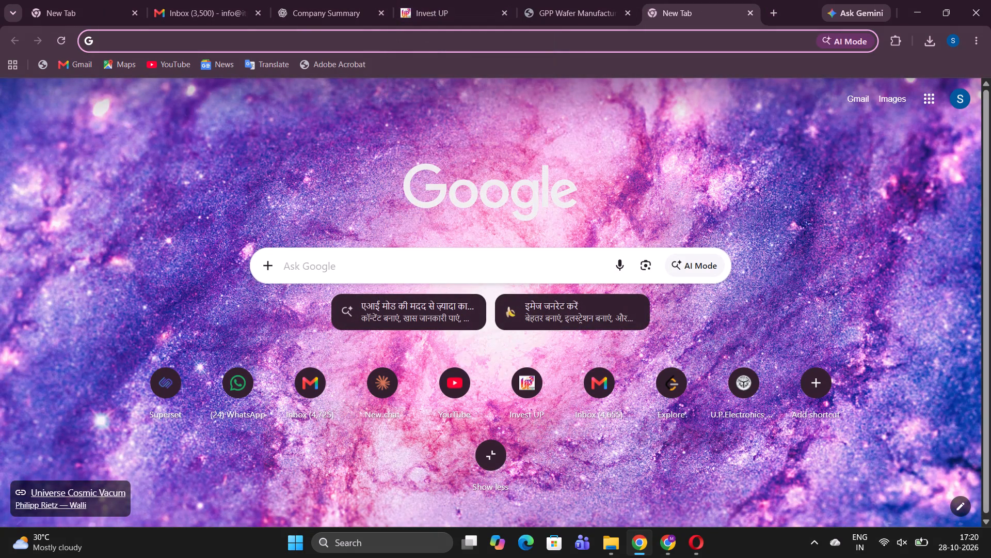
{"action": "left_click", "coordinate": [451, 42]}
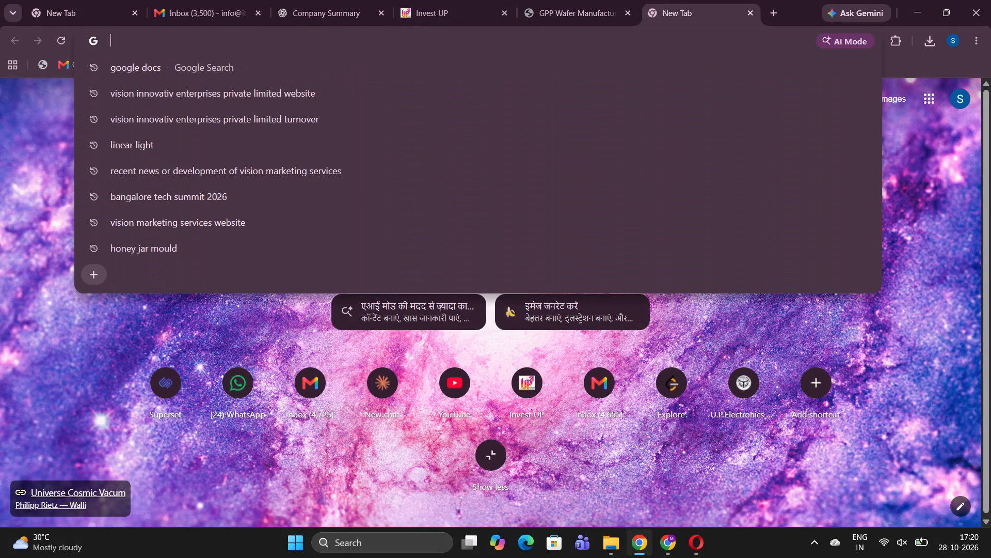
{"action": "key", "text": "ctrl+v"}
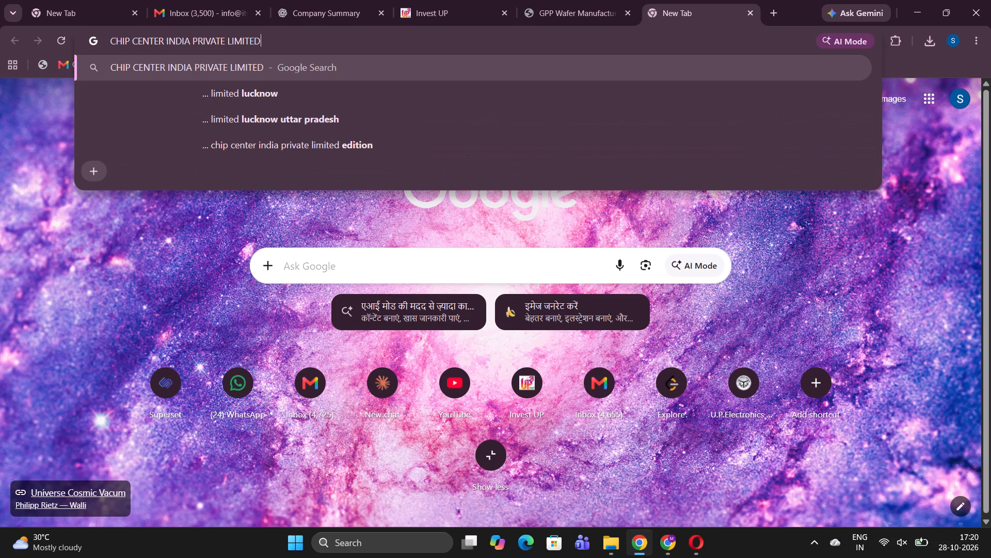
{"action": "key", "text": "space"}
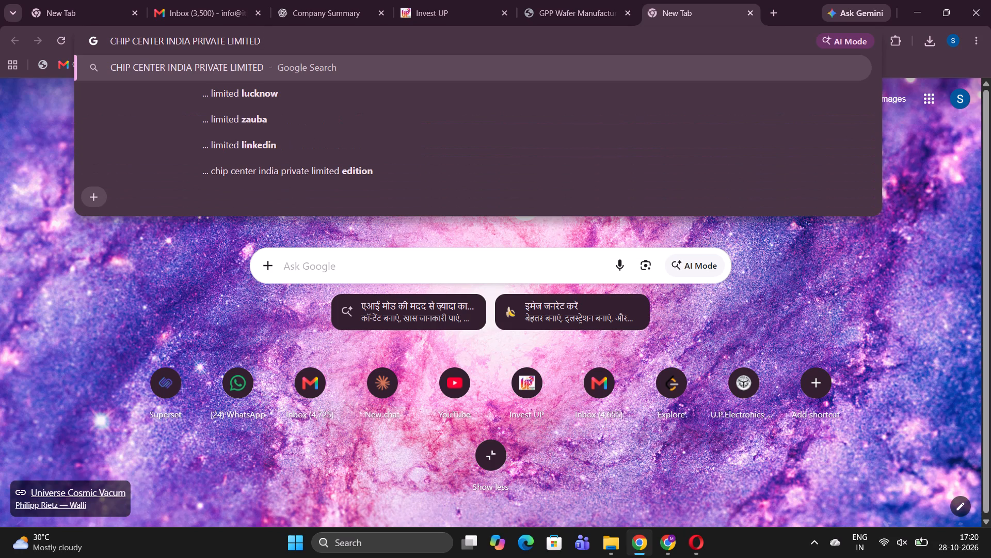
{"action": "type", "text": "website"}
{"action": "key", "text": "Return"}
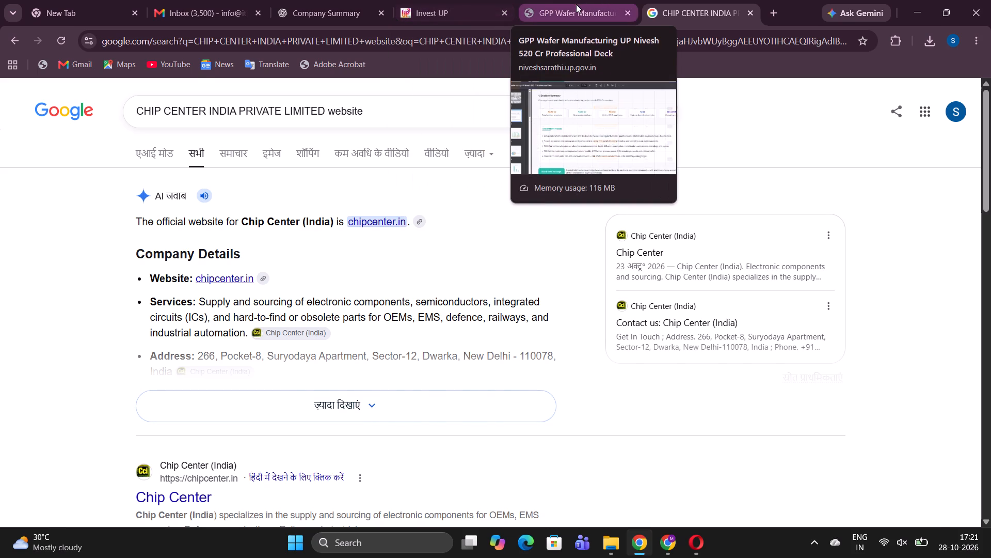
{"action": "left_click", "coordinate": [576, 4]}
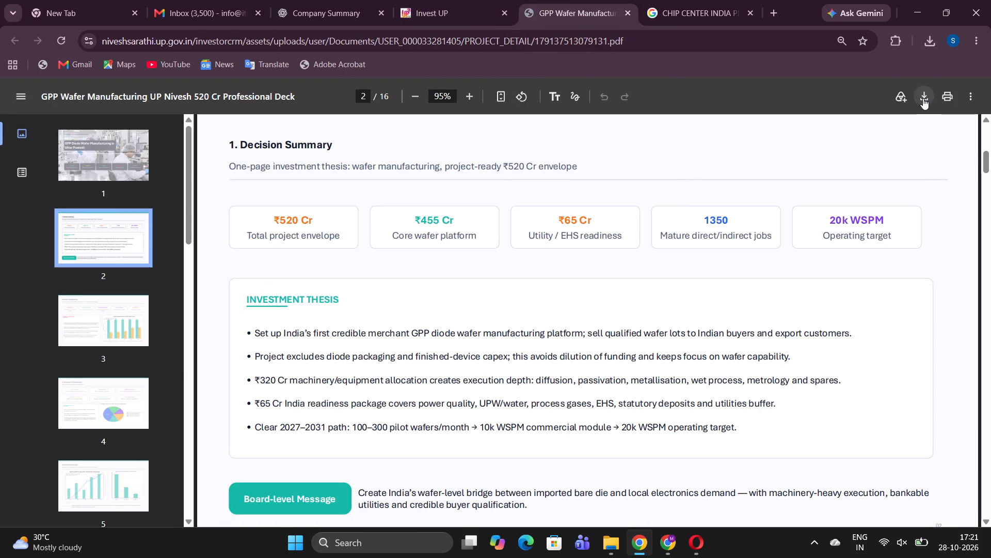
{"action": "left_click", "coordinate": [923, 98]}
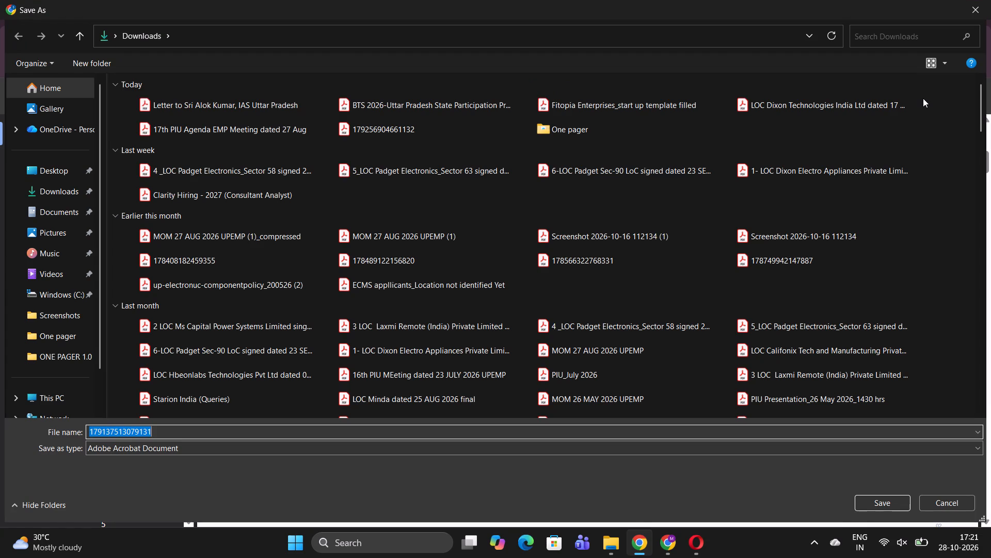
{"action": "left_click", "coordinate": [44, 196]}
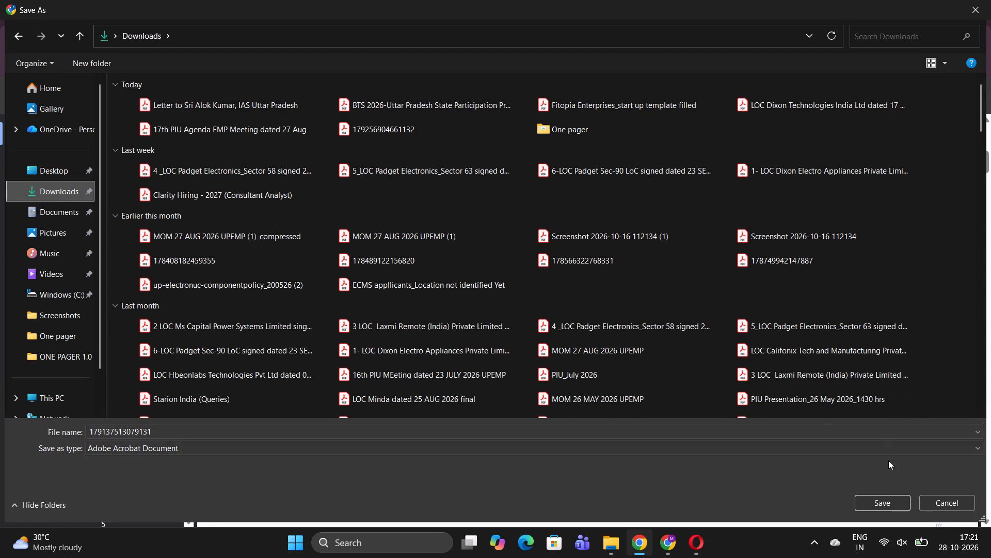
{"action": "left_click", "coordinate": [888, 495]}
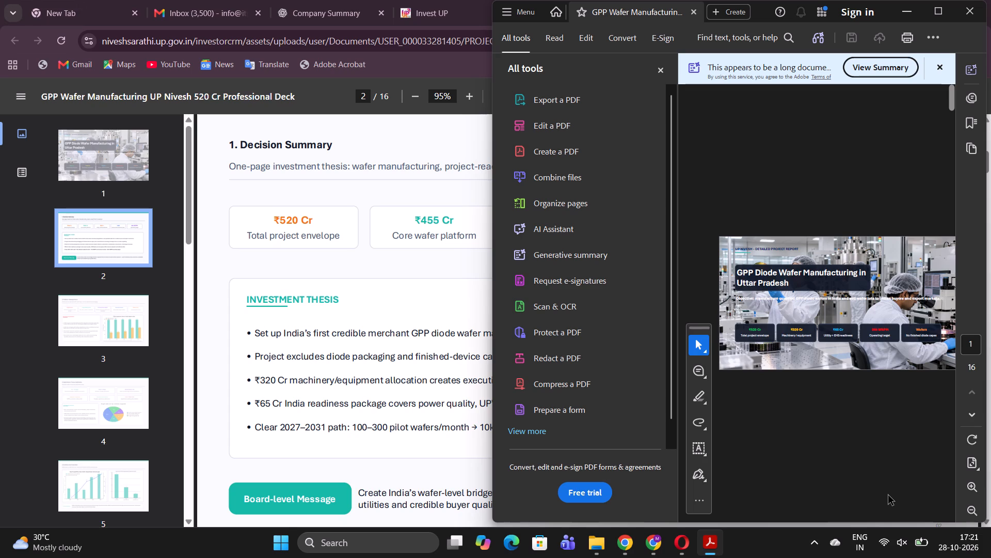
{"action": "left_click", "coordinate": [968, 6]}
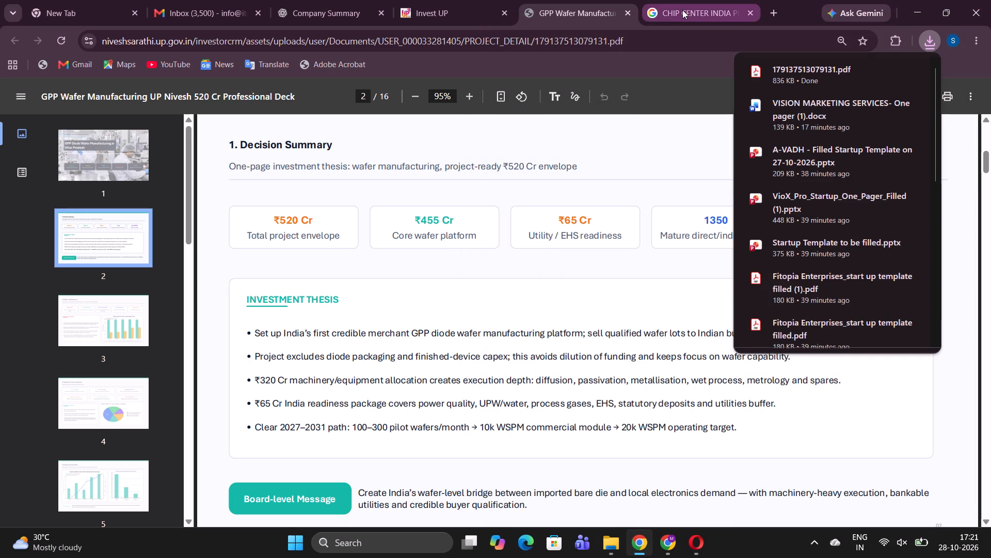
Open the chipcenter.in website from the search results and copy its web address.
{"action": "left_click", "coordinate": [683, 10]}
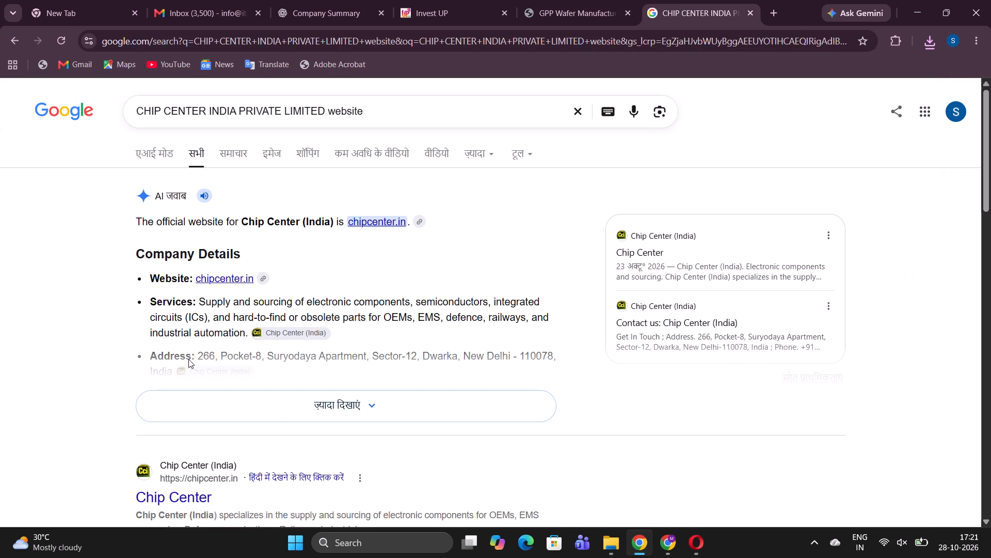
{"action": "left_click", "coordinate": [387, 220]}
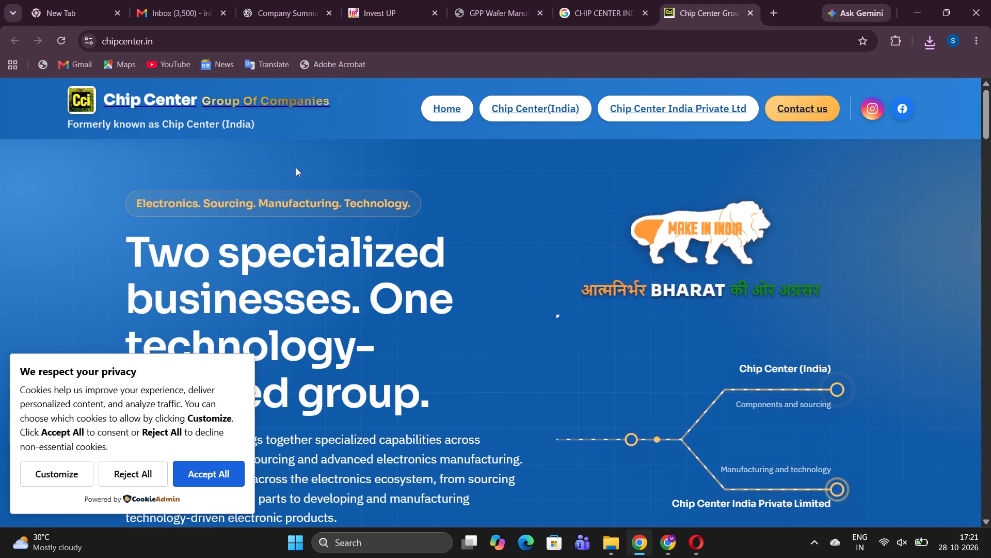
{"action": "left_click_drag", "start_coordinate": [183, 38], "coordinate": [91, 42]}
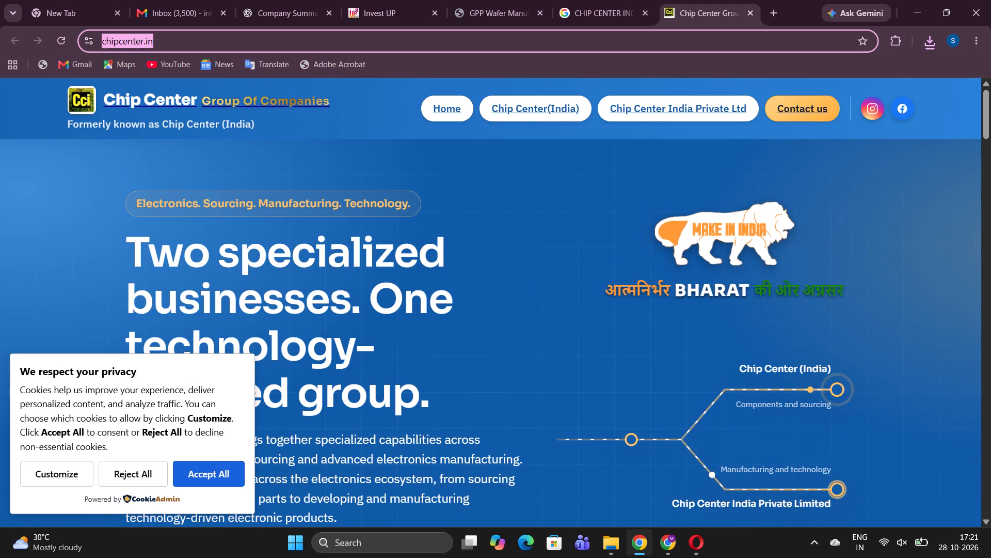
{"action": "left_click_drag", "start_coordinate": [91, 42], "coordinate": [87, 40]}
{"action": "key", "text": "ctrl+c"}
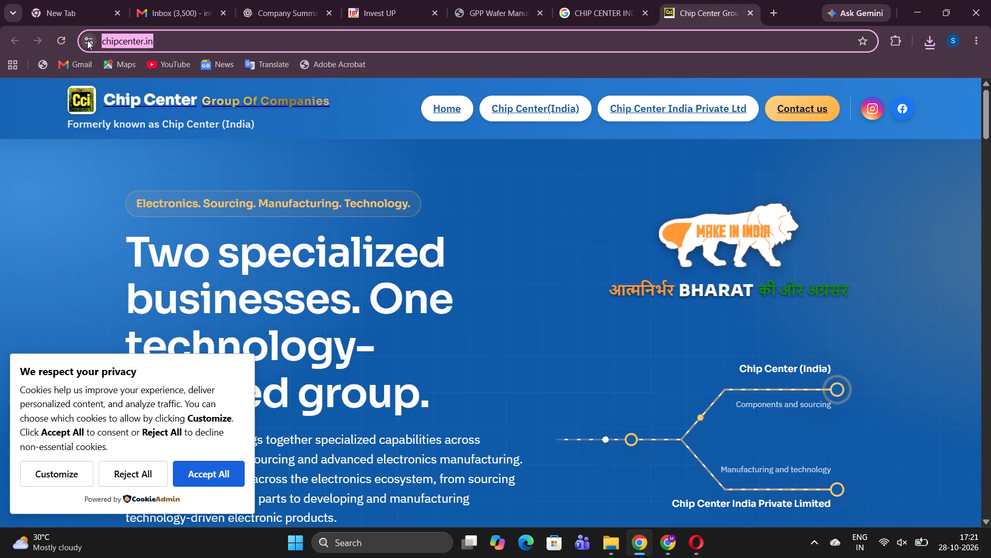
Reopen the Vision Marketing Services one pager from the recent documents in Google Docs.
{"action": "left_click", "coordinate": [584, 6]}
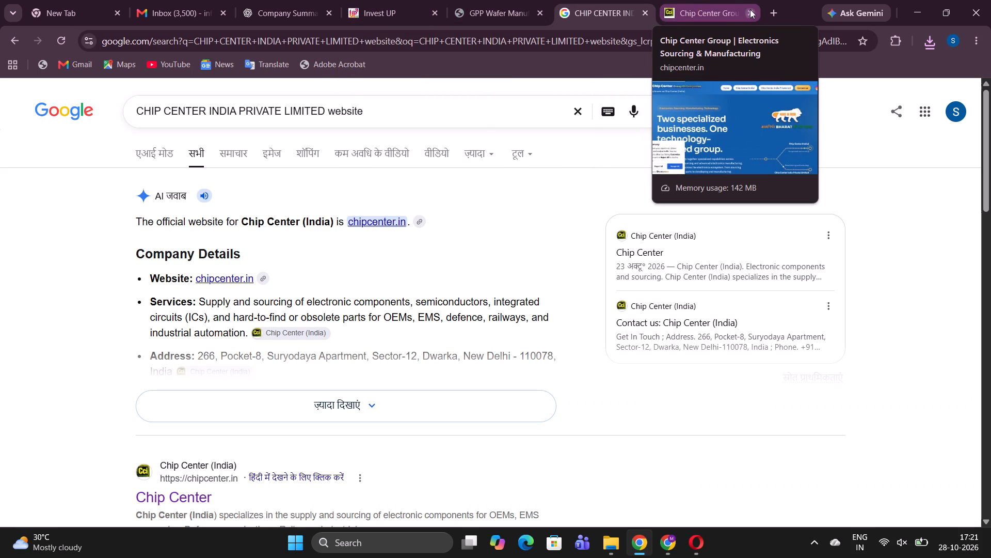
{"action": "left_click", "coordinate": [771, 11]}
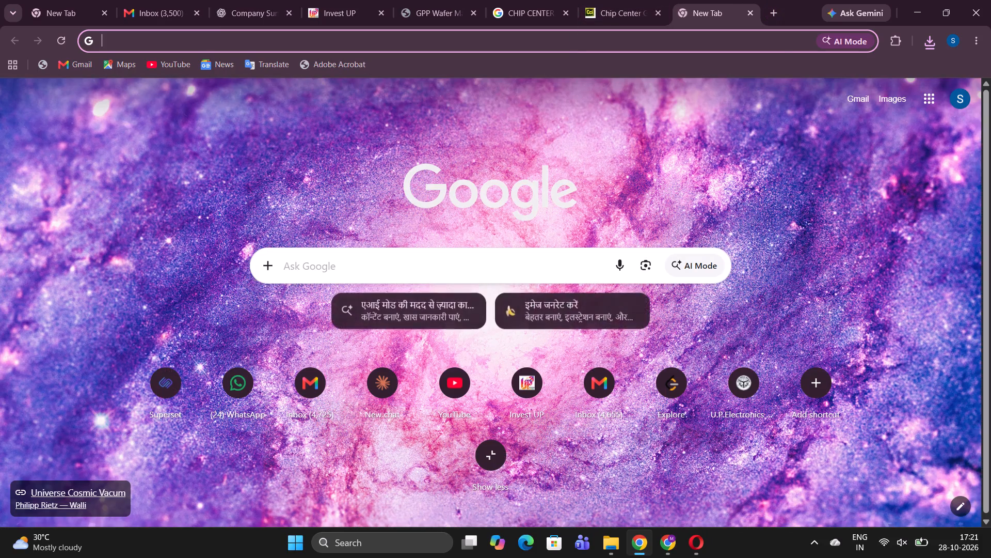
{"action": "type", "text": "google"}
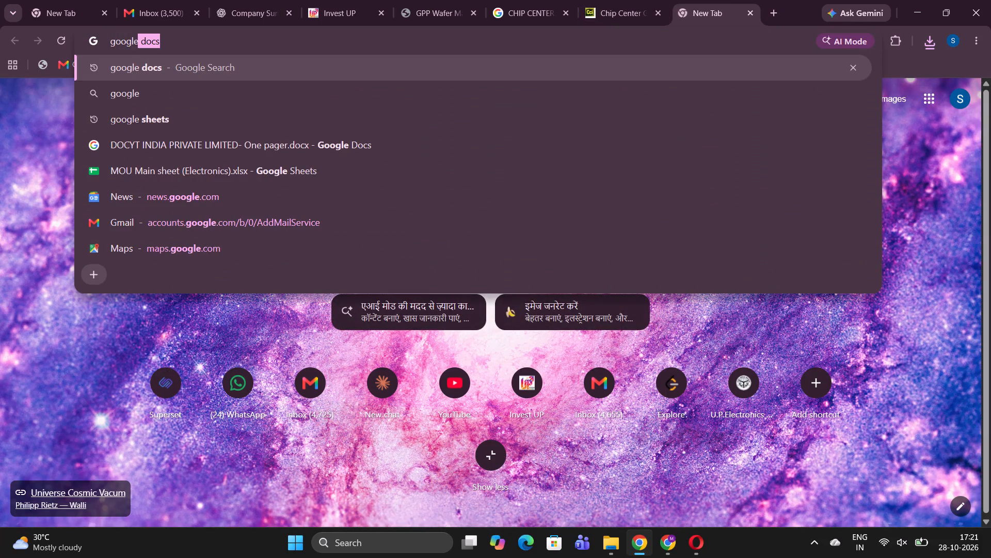
{"action": "left_click", "coordinate": [502, 59]}
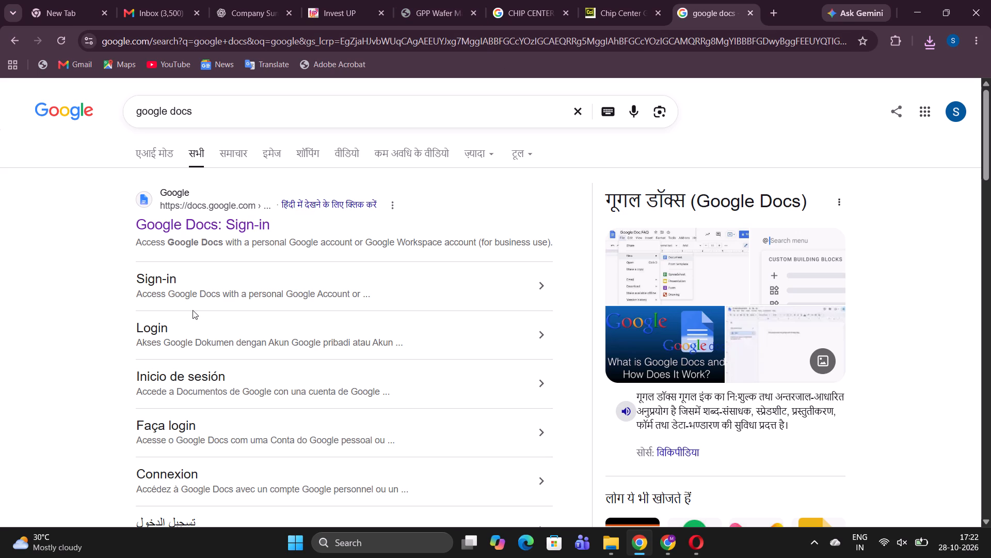
{"action": "left_click", "coordinate": [226, 229]}
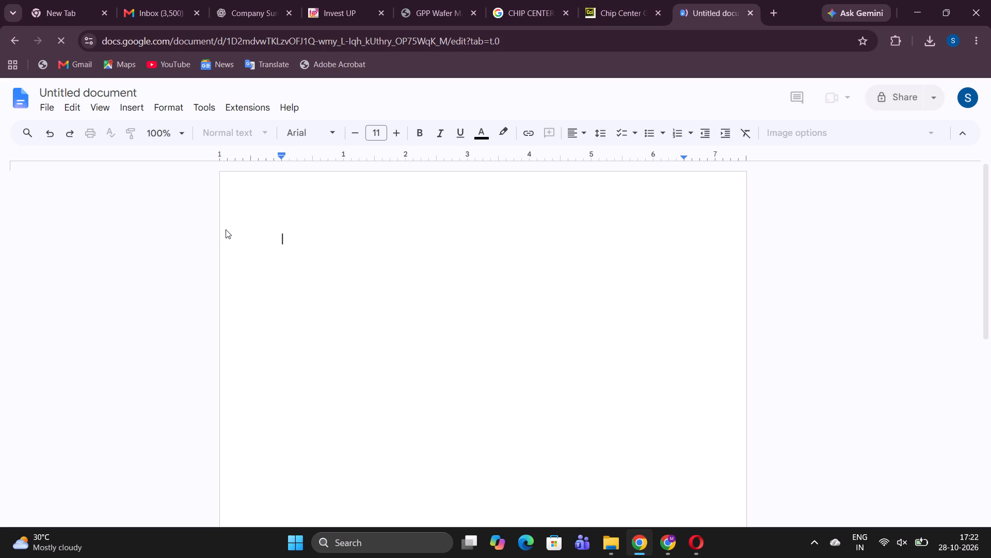
{"action": "left_click", "coordinate": [17, 106]}
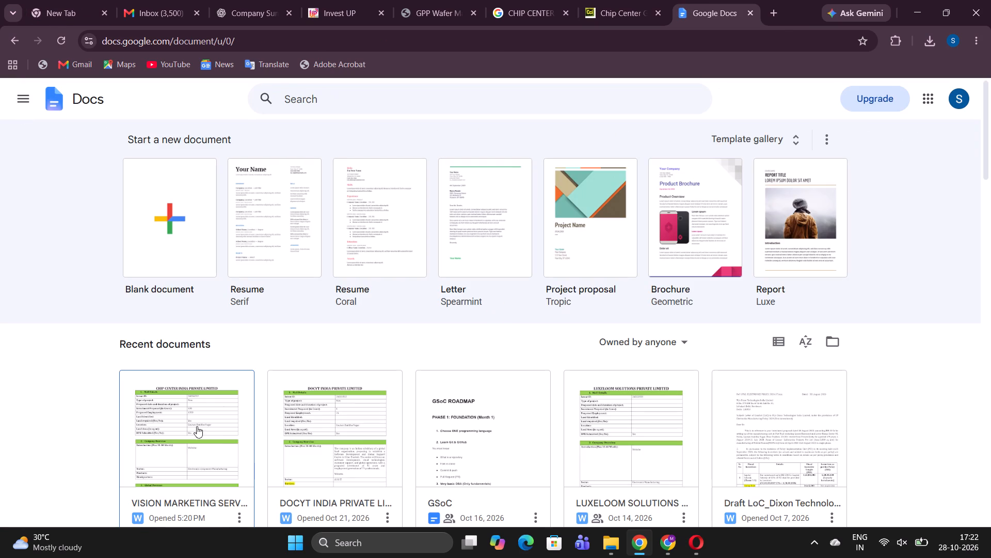
{"action": "left_click", "coordinate": [188, 425]}
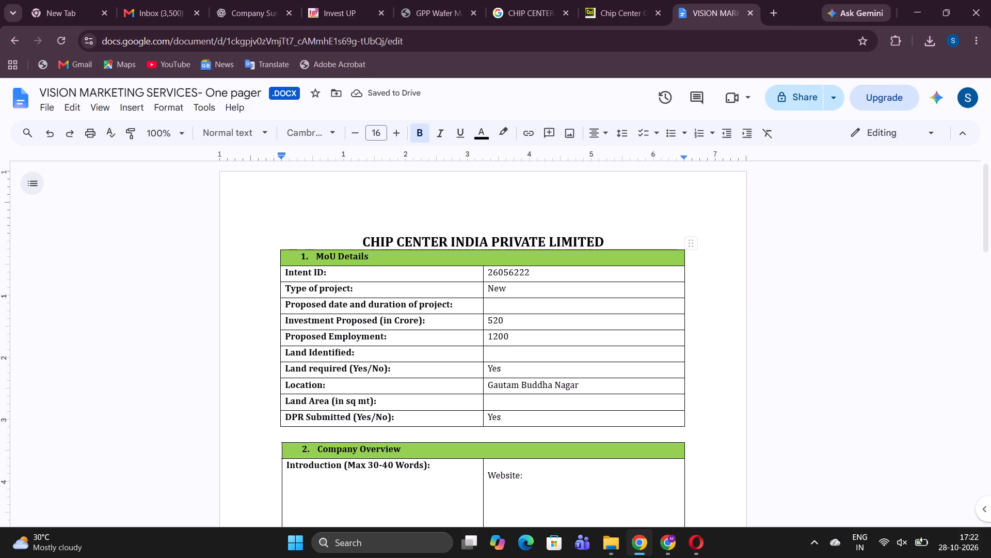
Remove "VISION MARKETING SERVICES" from the document's file name, keeping "- One pager".
{"action": "left_click_drag", "start_coordinate": [197, 89], "coordinate": [0, 93]}
{"action": "key", "text": "BackSpace"}
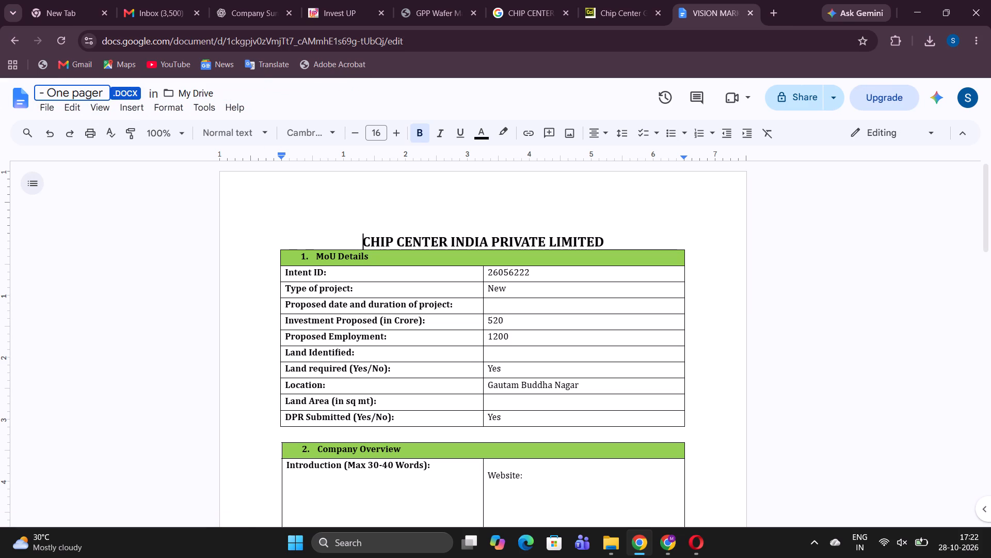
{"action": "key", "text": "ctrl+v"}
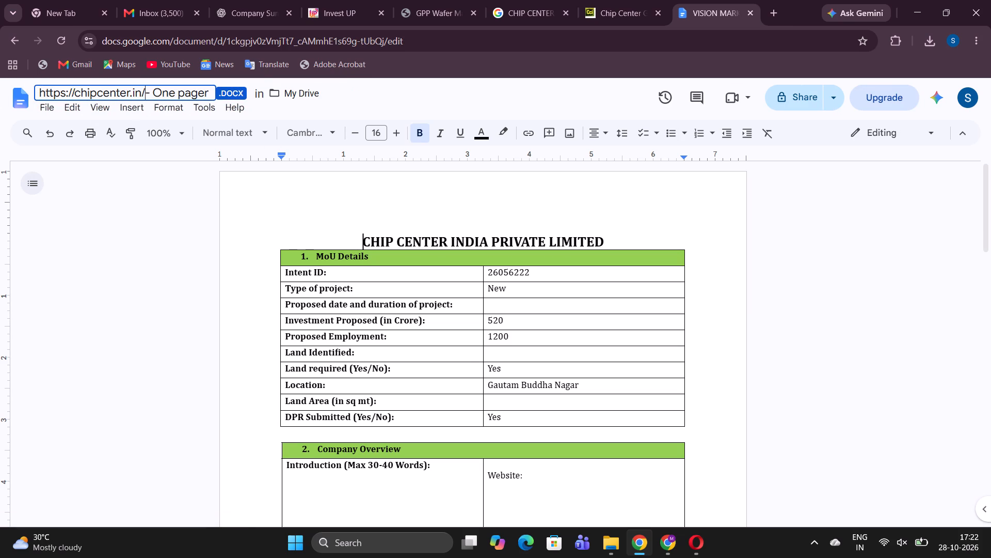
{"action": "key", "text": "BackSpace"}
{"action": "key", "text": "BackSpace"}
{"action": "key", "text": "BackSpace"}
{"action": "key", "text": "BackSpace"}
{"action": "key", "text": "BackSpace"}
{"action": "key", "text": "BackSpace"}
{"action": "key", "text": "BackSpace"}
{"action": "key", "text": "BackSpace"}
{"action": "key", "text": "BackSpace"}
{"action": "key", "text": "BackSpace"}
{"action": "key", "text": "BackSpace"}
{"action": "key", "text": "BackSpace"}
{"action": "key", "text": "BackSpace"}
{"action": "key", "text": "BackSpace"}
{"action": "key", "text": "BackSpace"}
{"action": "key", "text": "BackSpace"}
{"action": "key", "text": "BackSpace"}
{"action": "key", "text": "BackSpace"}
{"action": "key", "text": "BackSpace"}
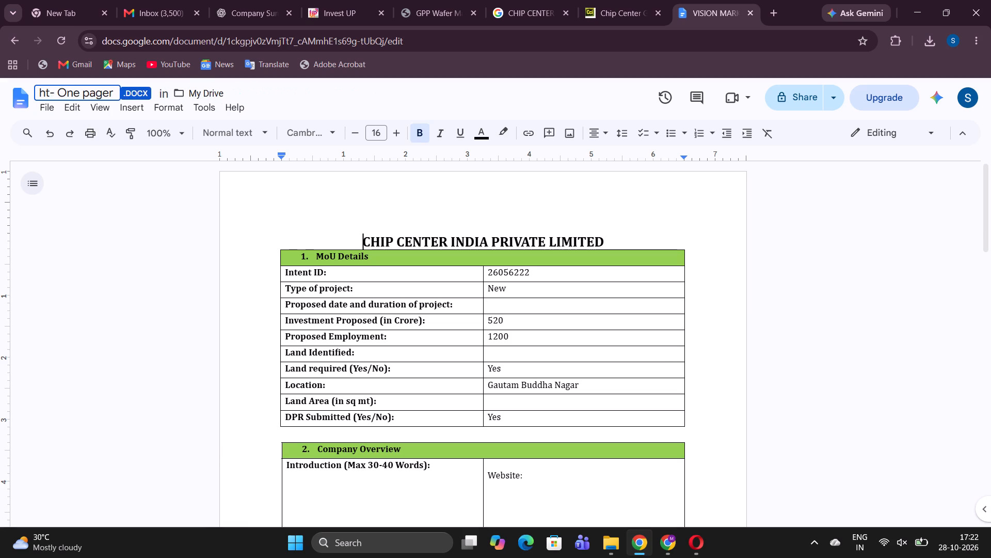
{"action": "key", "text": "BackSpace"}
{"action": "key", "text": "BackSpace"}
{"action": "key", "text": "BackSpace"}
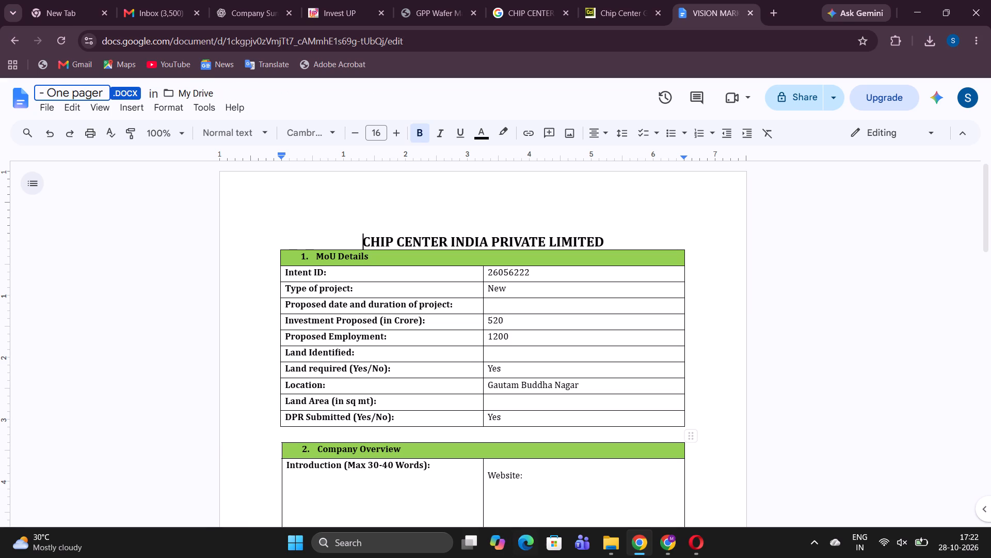
{"action": "left_click", "coordinate": [532, 474]}
{"action": "key", "text": "ctrl+v"}
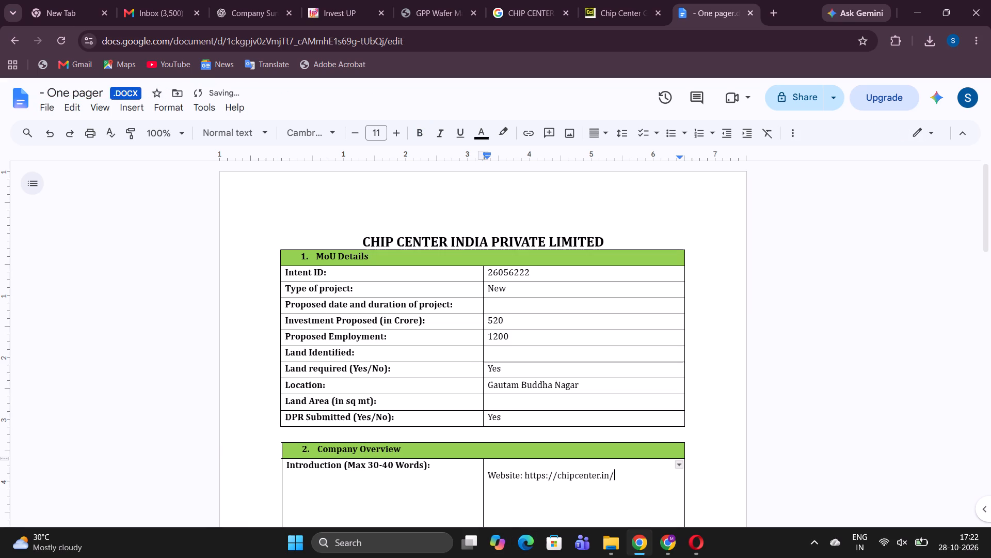
Rename the document as "CHIP CENTER INDIA PRIVATE LIMITED- One pager", copying the company name from the document's heading.
{"action": "left_click_drag", "start_coordinate": [603, 240], "coordinate": [358, 230]}
{"action": "key", "text": "ctrl+c"}
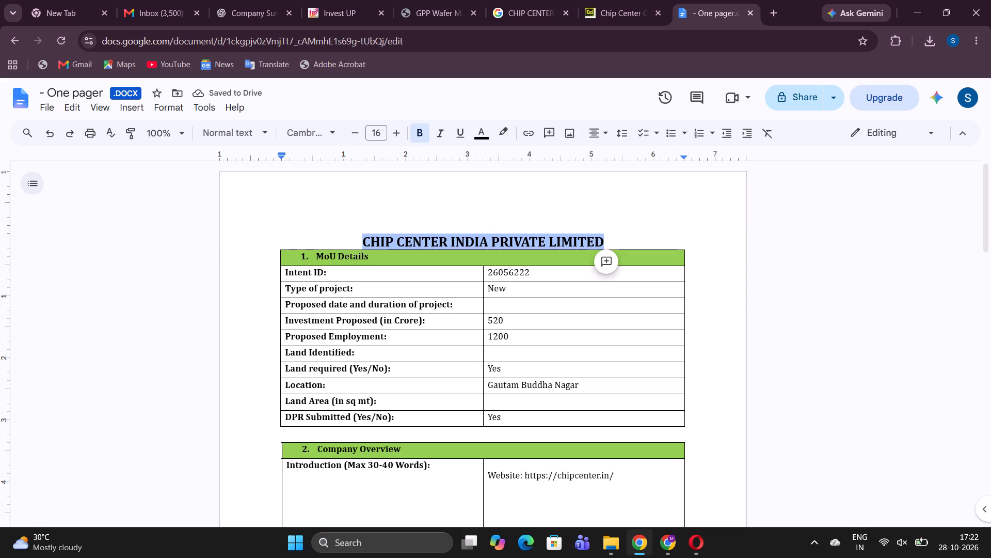
{"action": "left_click", "coordinate": [40, 91]}
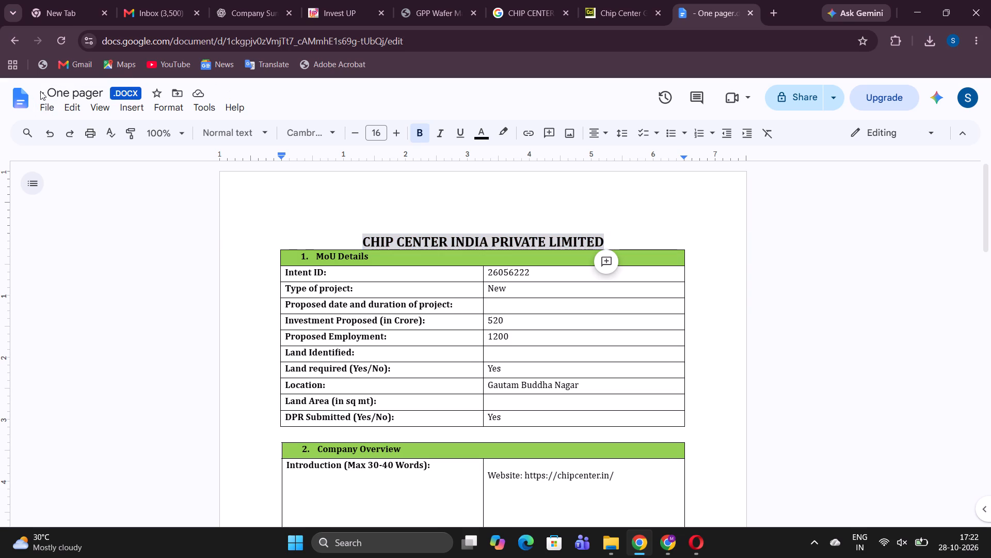
{"action": "double_click", "coordinate": [40, 91]}
{"action": "left_click", "coordinate": [51, 88]}
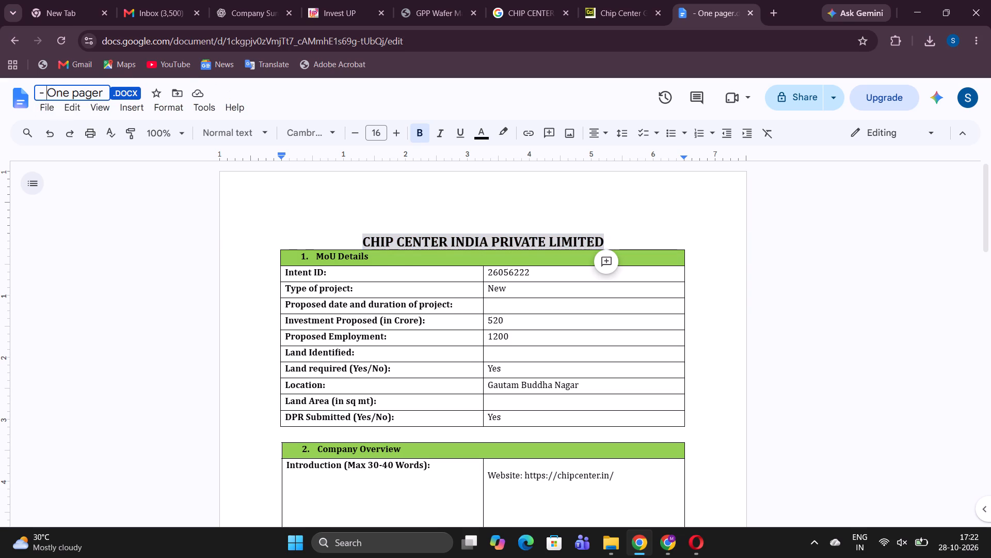
{"action": "key", "text": "Left"}
{"action": "key", "text": "Left"}
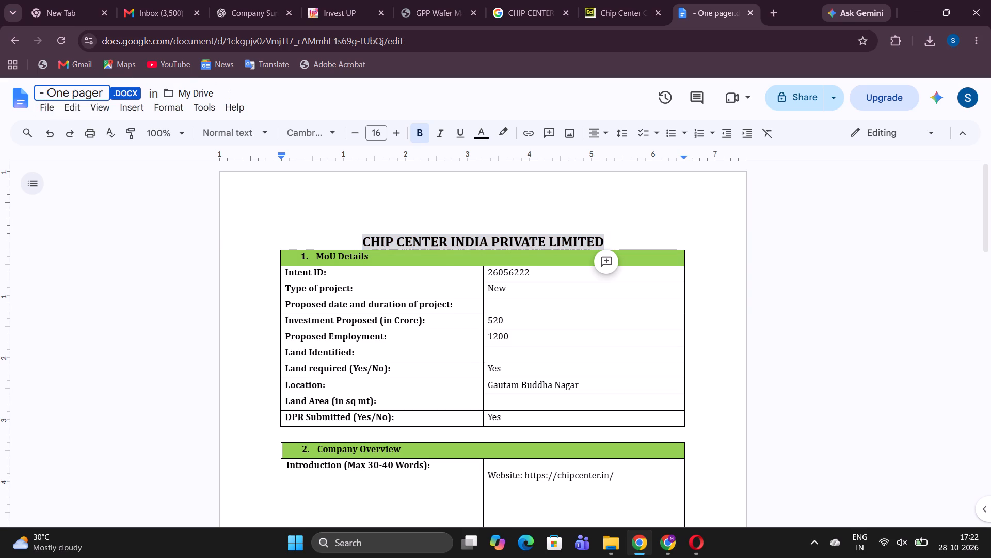
{"action": "key", "text": "ctrl+v"}
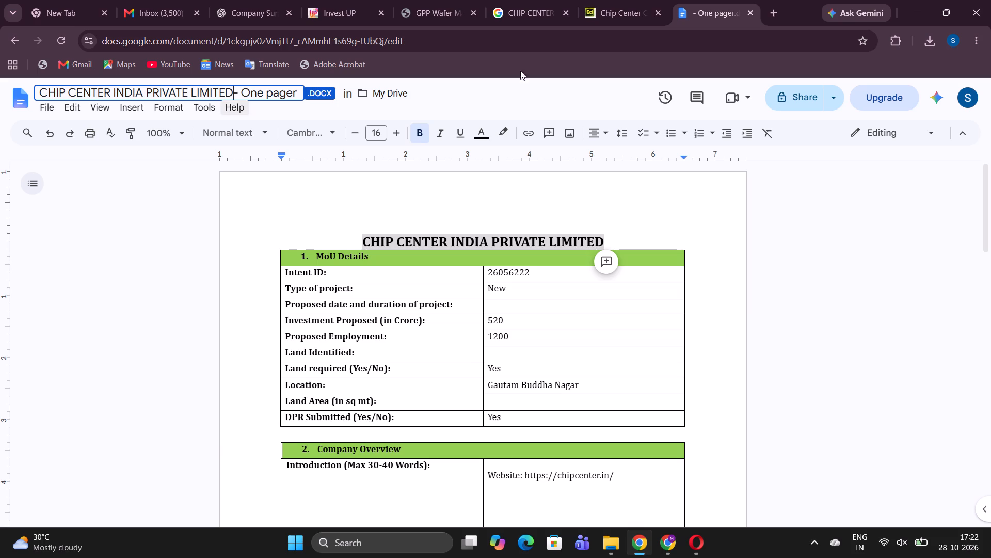
Close the chipcenter.in website page.
{"action": "left_click", "coordinate": [629, 1]}
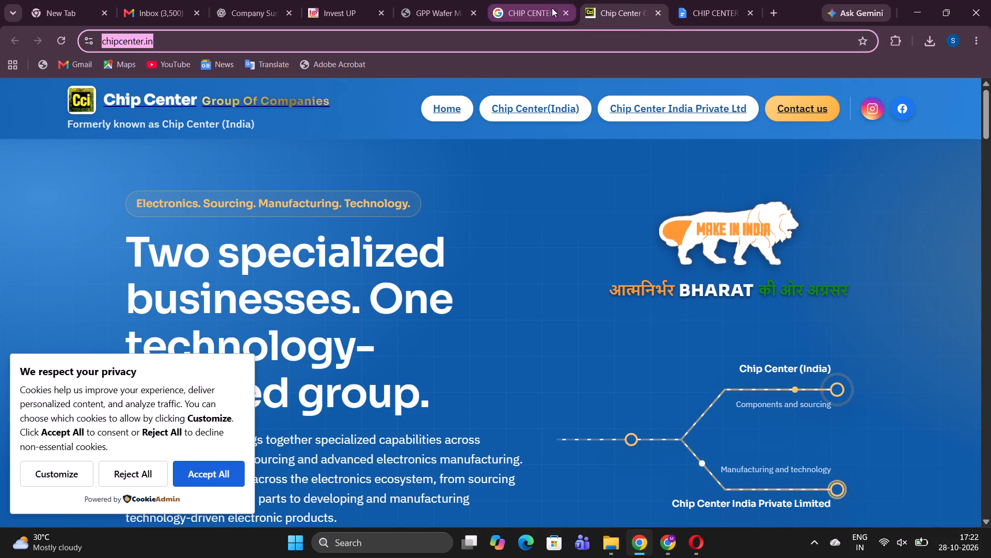
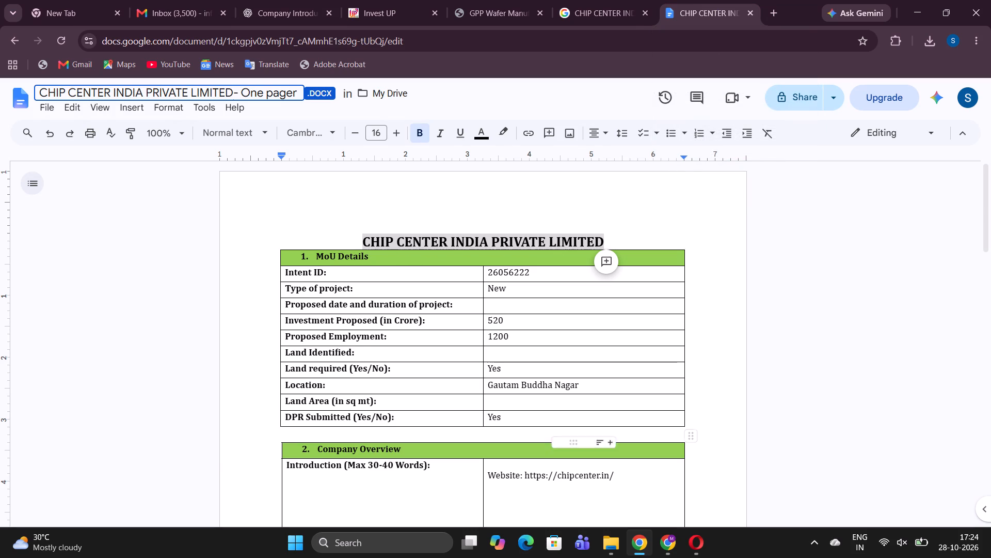
{"action": "left_click", "coordinate": [488, 474]}
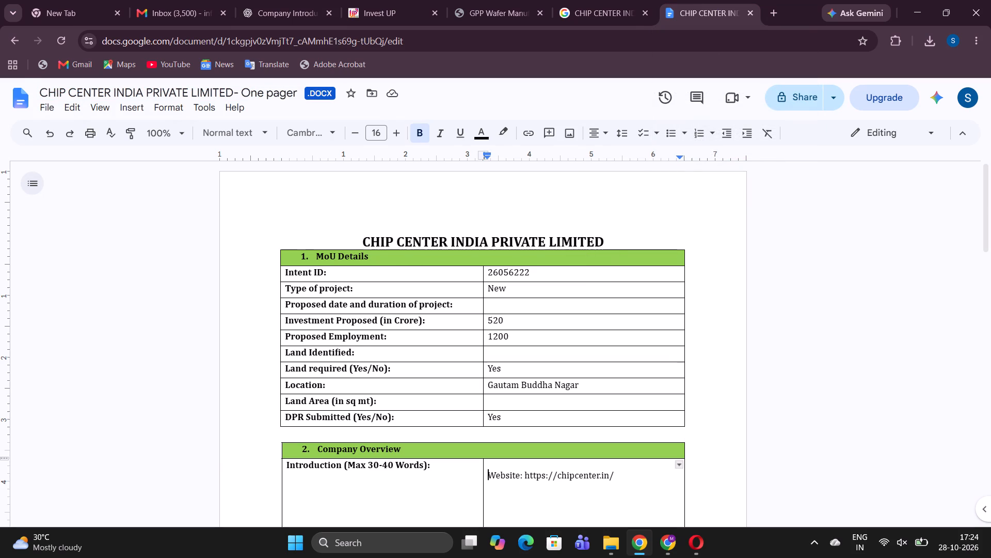
{"action": "key", "text": "ctrl+v"}
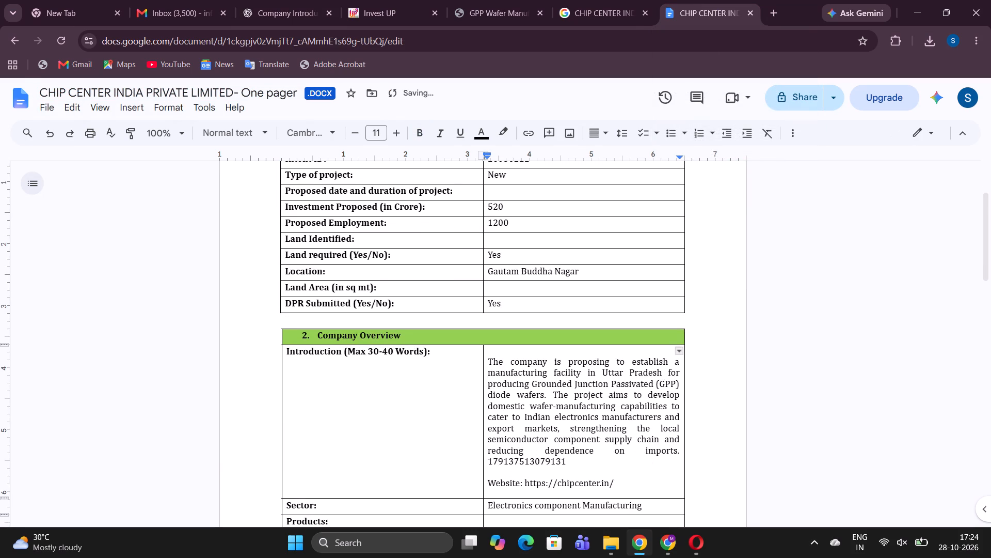
{"action": "left_click_drag", "start_coordinate": [526, 483], "coordinate": [592, 485]}
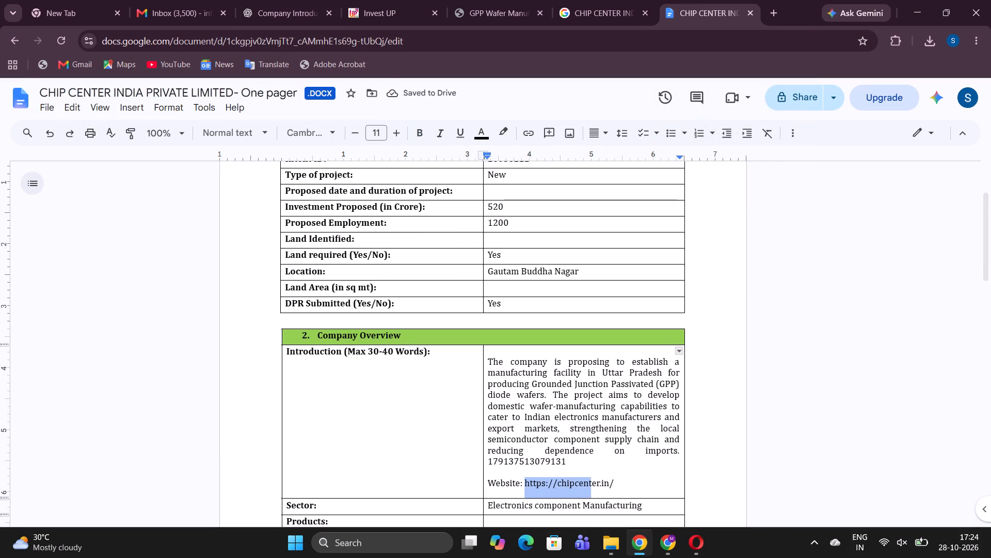
{"action": "left_click_drag", "start_coordinate": [592, 485], "coordinate": [614, 480]}
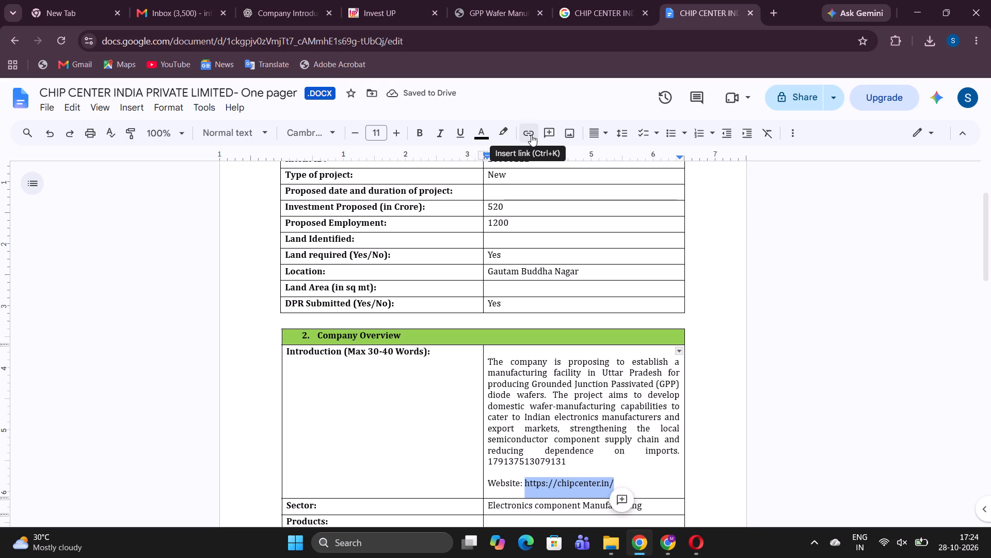
{"action": "left_click", "coordinate": [531, 135]}
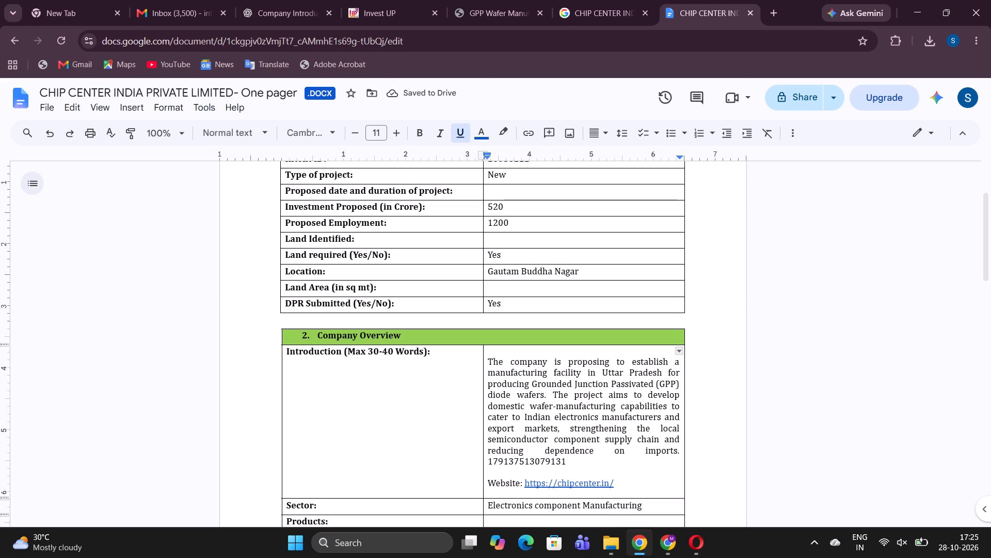
{"action": "left_click", "coordinate": [490, 471]}
{"action": "left_click_drag", "start_coordinate": [488, 462], "coordinate": [565, 462]}
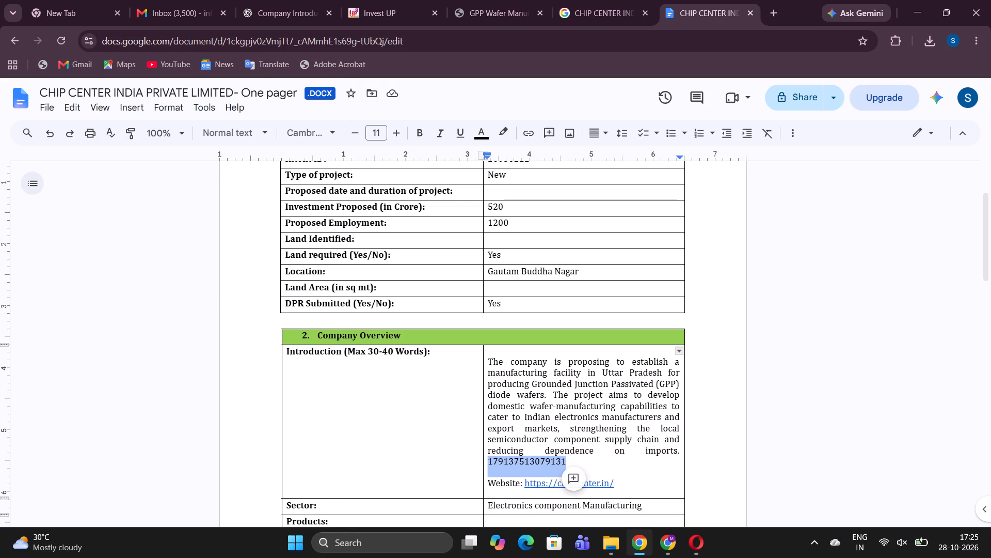
{"action": "key", "text": "BackSpace"}
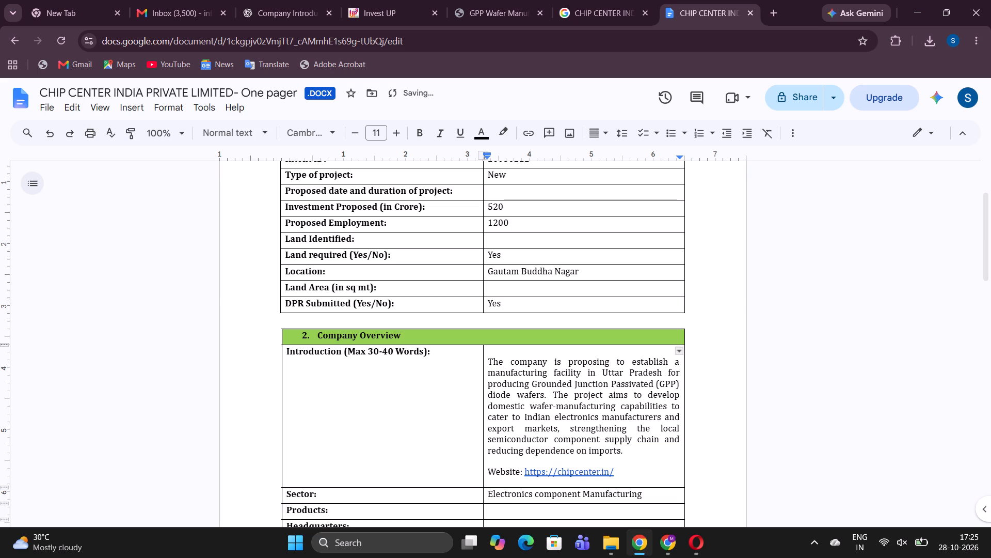
Read through the GPP wafer project report PDF, from the cover and decision summary to the five-year roadmap, for details for the one pager.
{"action": "scroll", "coordinate": [551, 453], "scroll_direction": "down", "scroll_amount": 1}
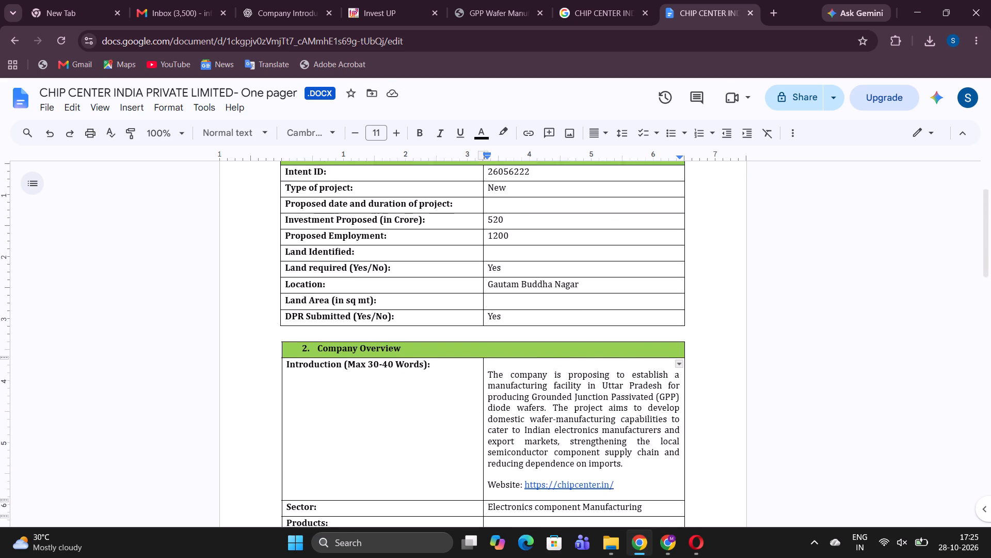
{"action": "scroll", "coordinate": [551, 453], "scroll_direction": "down", "scroll_amount": 1}
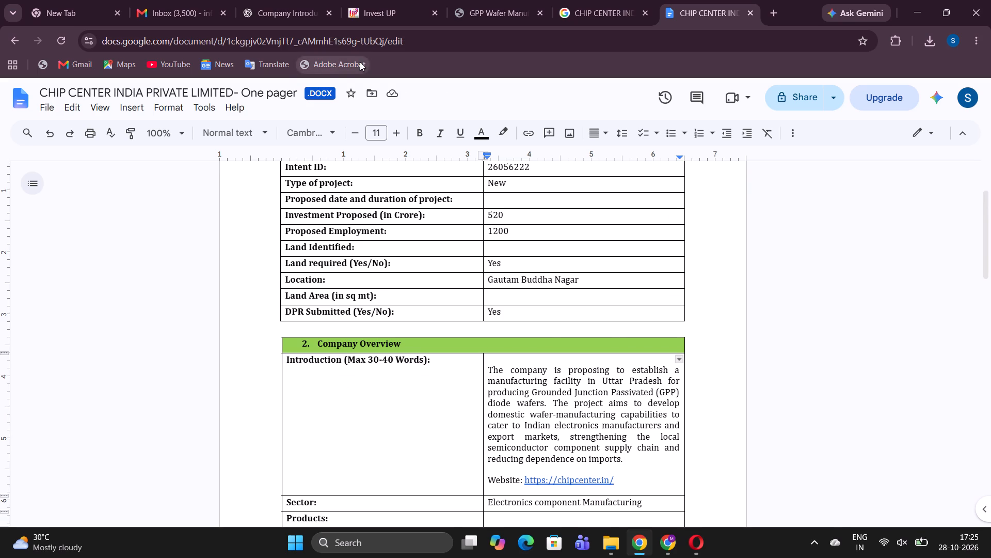
{"action": "left_click", "coordinate": [582, 14]}
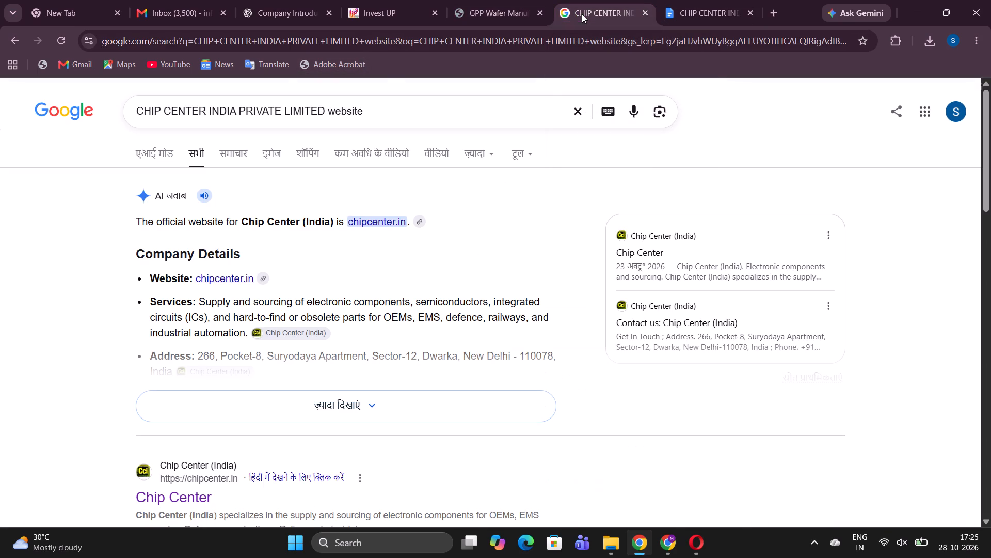
{"action": "left_click", "coordinate": [493, 7]}
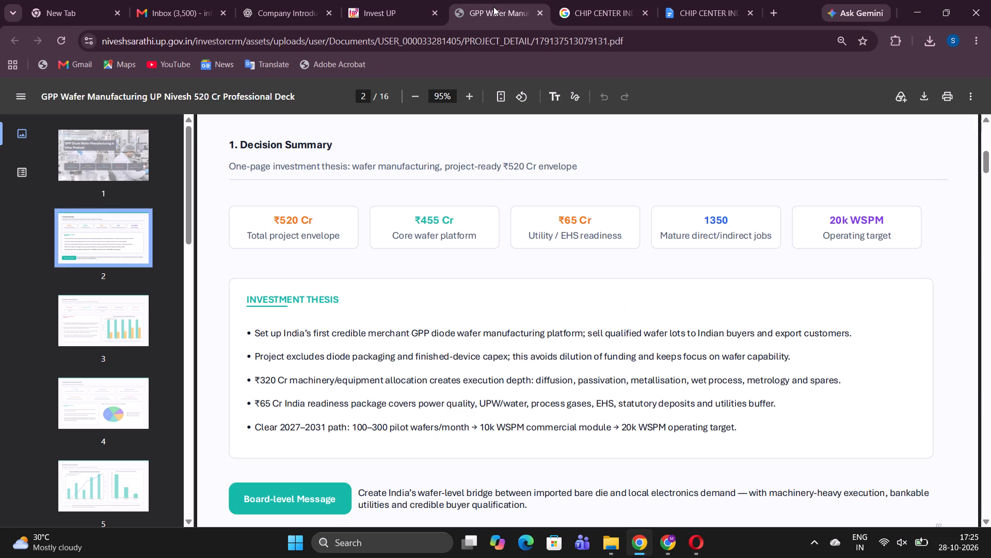
{"action": "scroll", "coordinate": [534, 270], "scroll_direction": "up", "scroll_amount": 13}
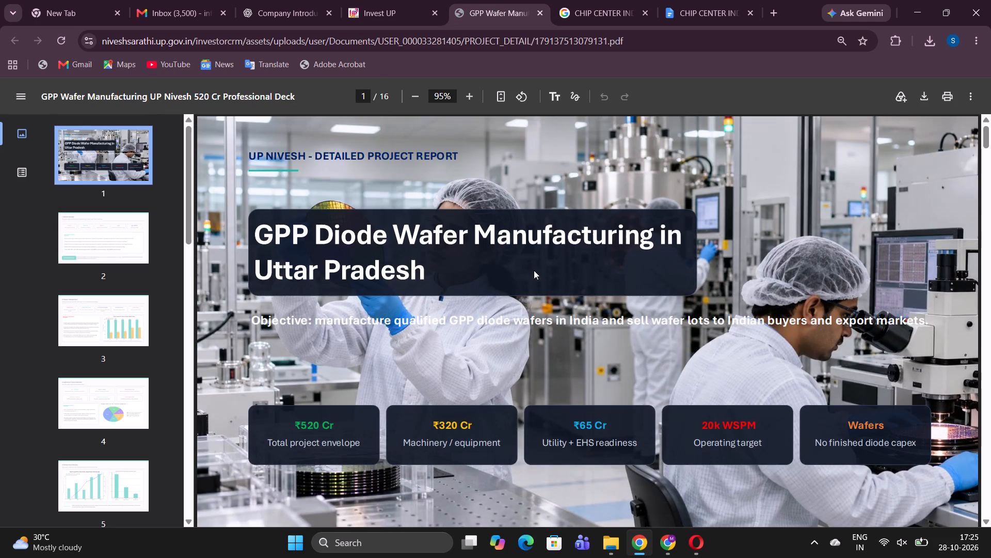
{"action": "left_click", "coordinate": [117, 237]}
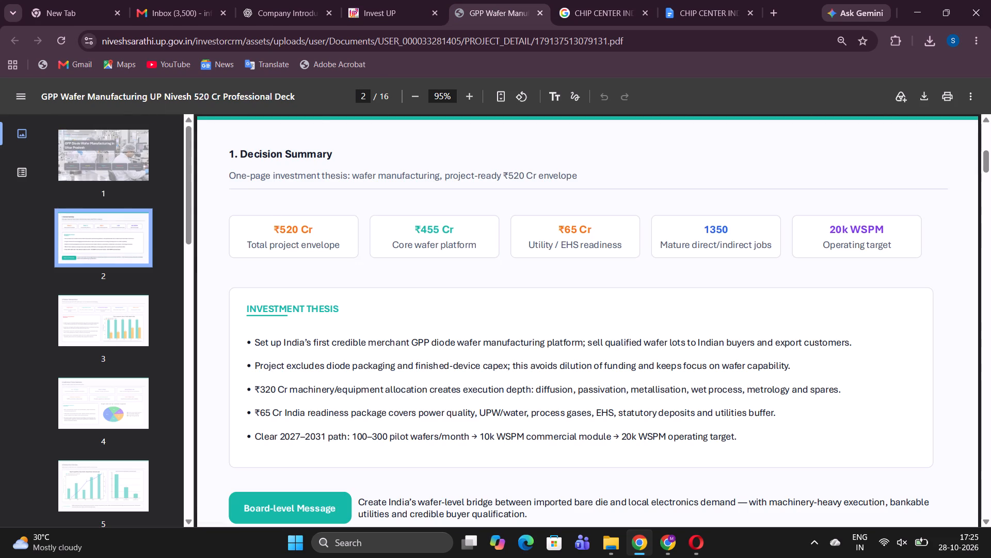
{"action": "scroll", "coordinate": [451, 361], "scroll_direction": "down", "scroll_amount": 3}
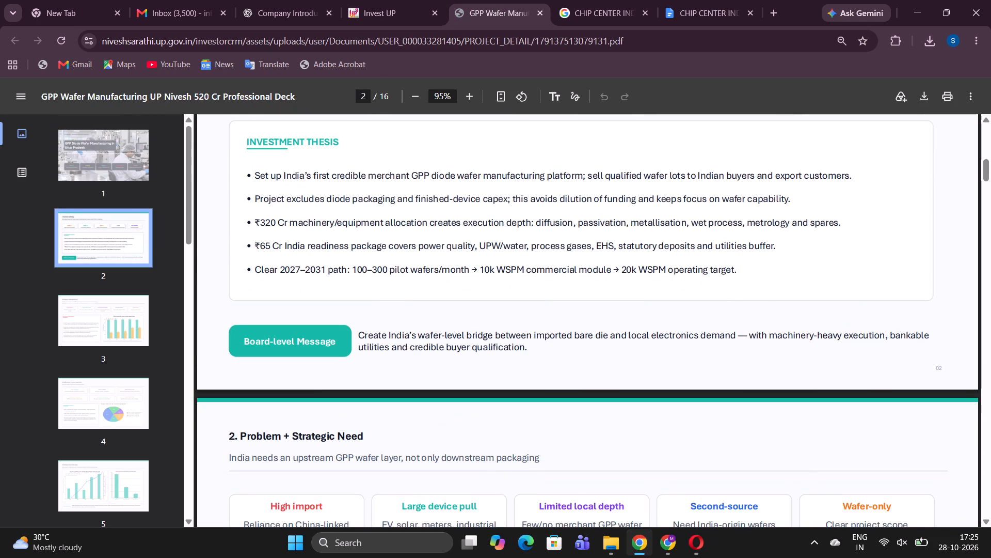
{"action": "scroll", "coordinate": [451, 361], "scroll_direction": "up", "scroll_amount": 5}
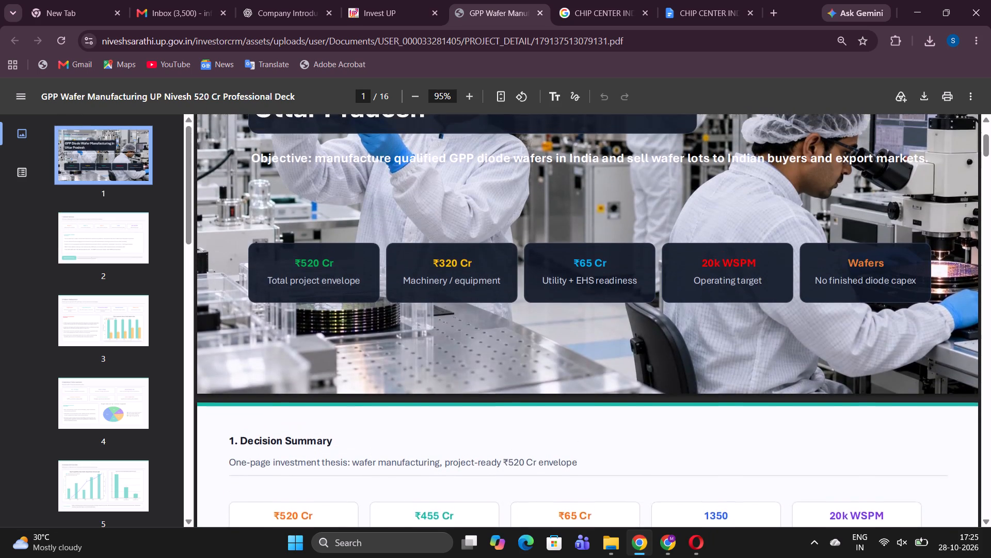
{"action": "scroll", "coordinate": [451, 361], "scroll_direction": "up", "scroll_amount": 2}
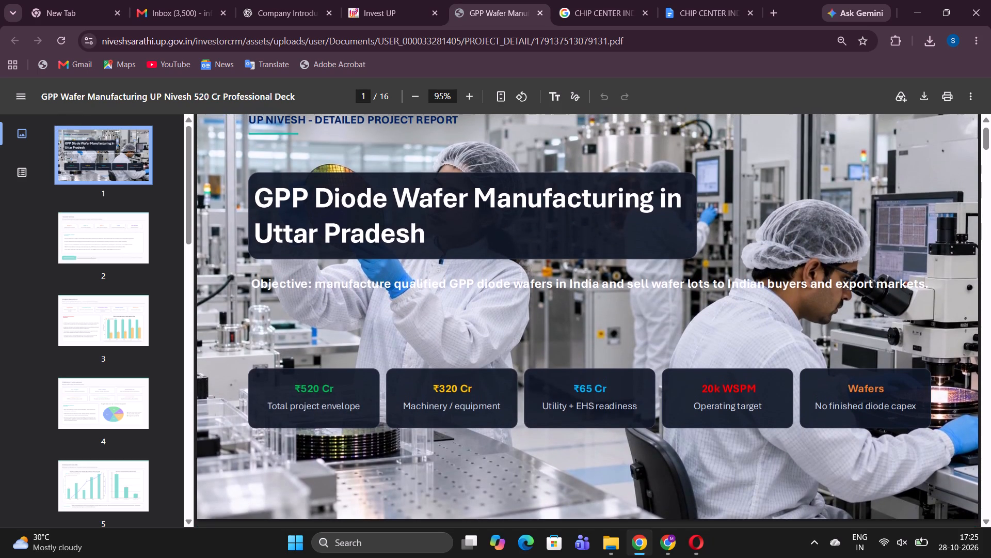
{"action": "scroll", "coordinate": [451, 361], "scroll_direction": "down", "scroll_amount": 6}
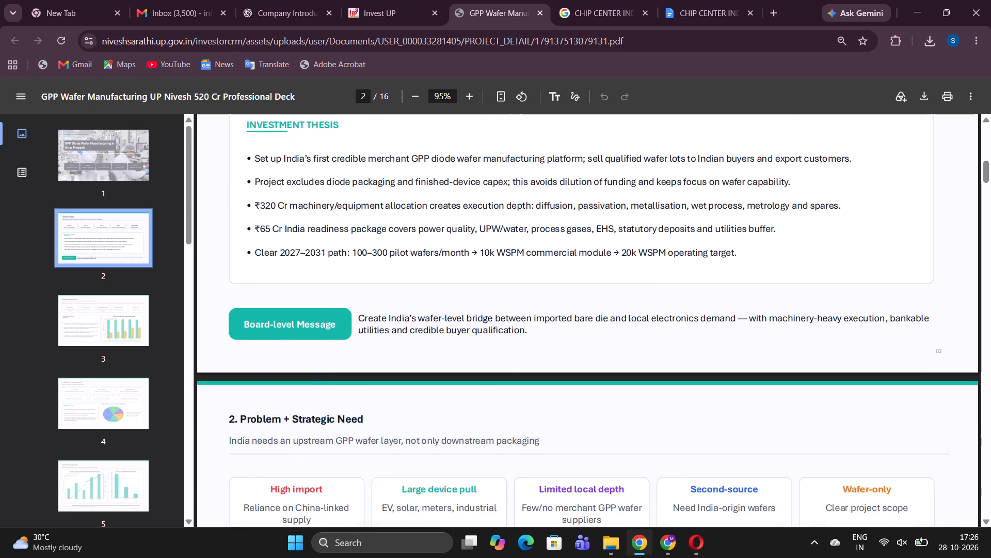
{"action": "scroll", "coordinate": [451, 361], "scroll_direction": "down", "scroll_amount": 2}
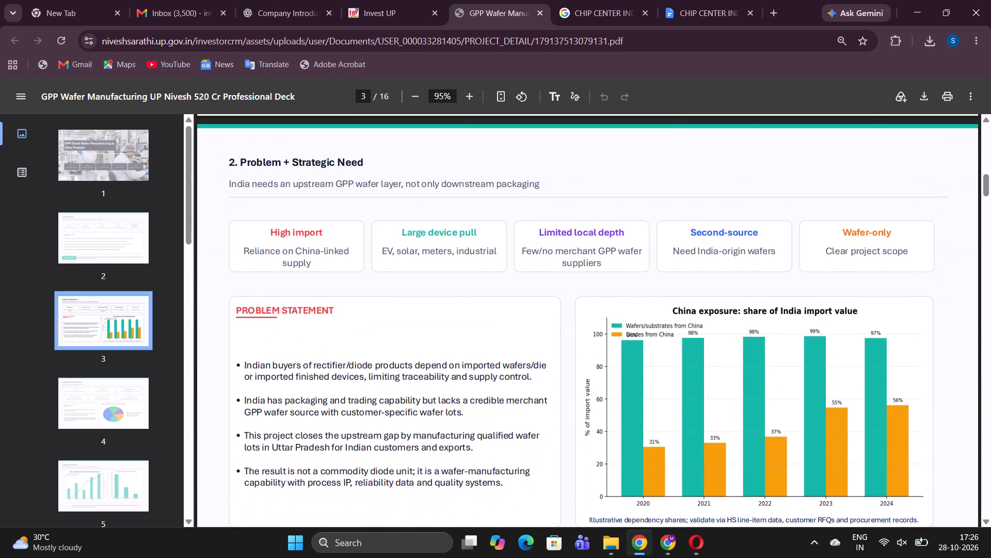
{"action": "scroll", "coordinate": [269, 341], "scroll_direction": "down", "scroll_amount": 3}
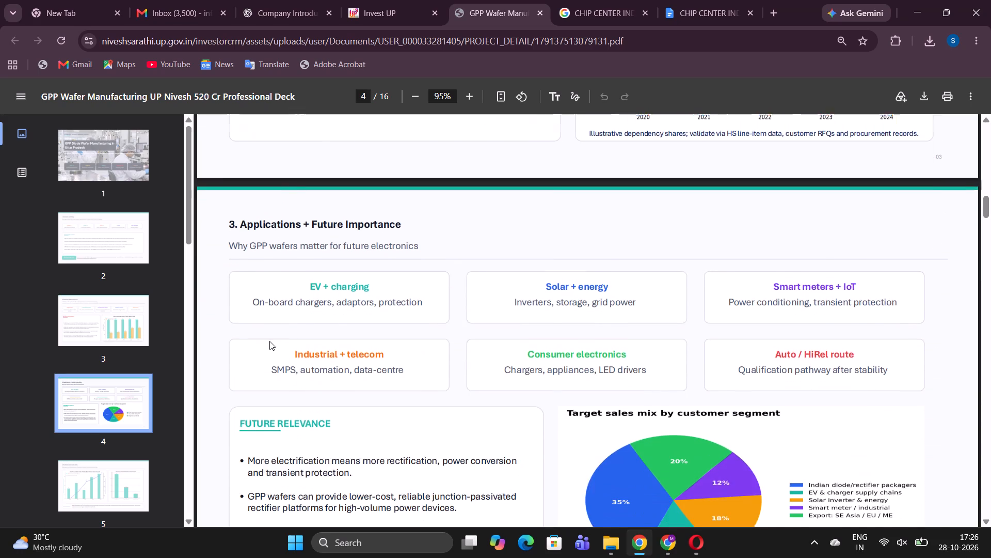
{"action": "scroll", "coordinate": [269, 341], "scroll_direction": "down", "scroll_amount": 2}
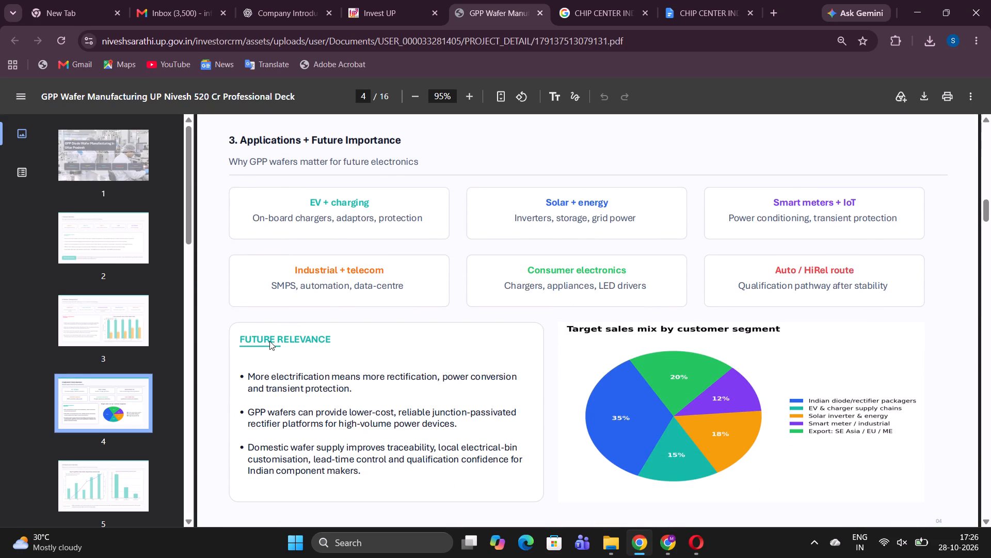
{"action": "scroll", "coordinate": [269, 341], "scroll_direction": "down", "scroll_amount": 6}
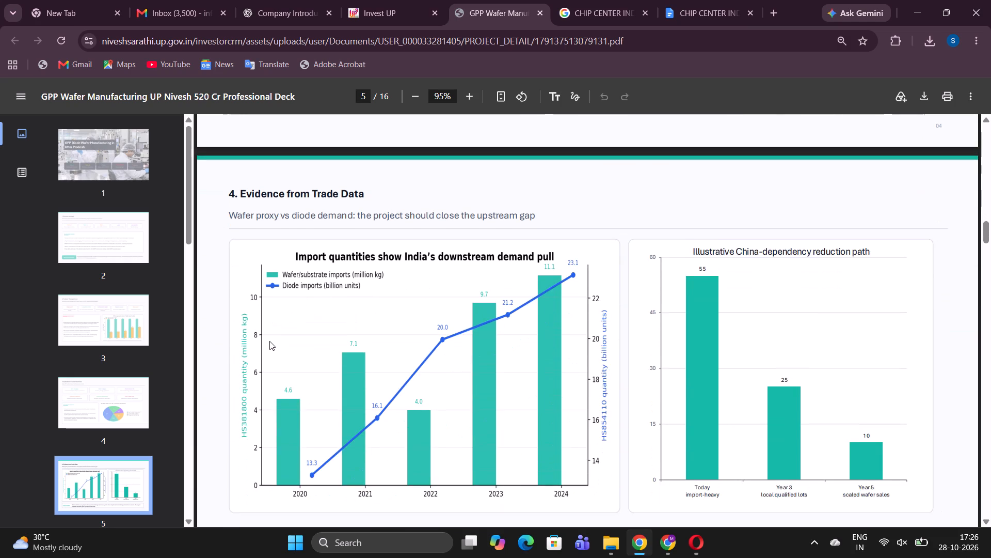
{"action": "scroll", "coordinate": [269, 341], "scroll_direction": "down", "scroll_amount": 6}
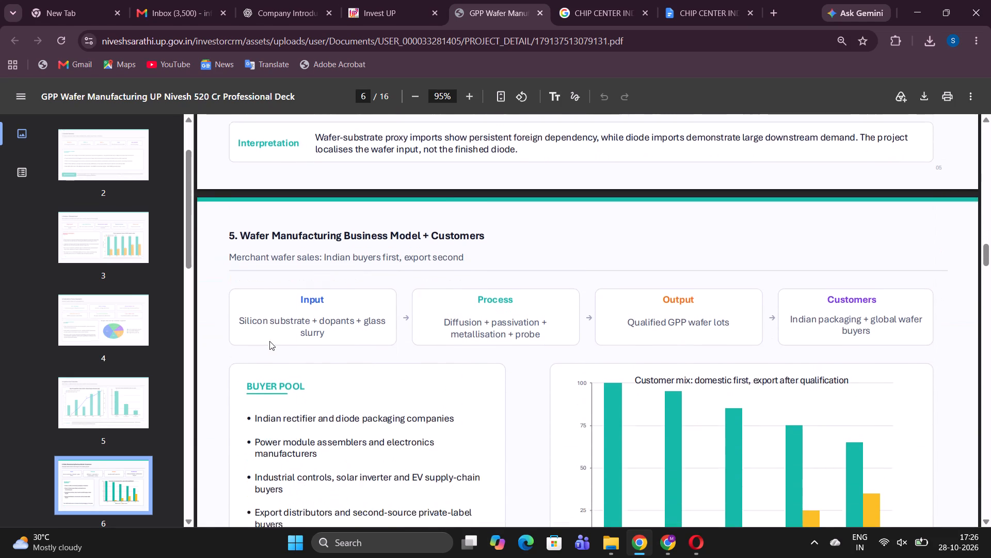
{"action": "scroll", "coordinate": [269, 341], "scroll_direction": "down", "scroll_amount": 1}
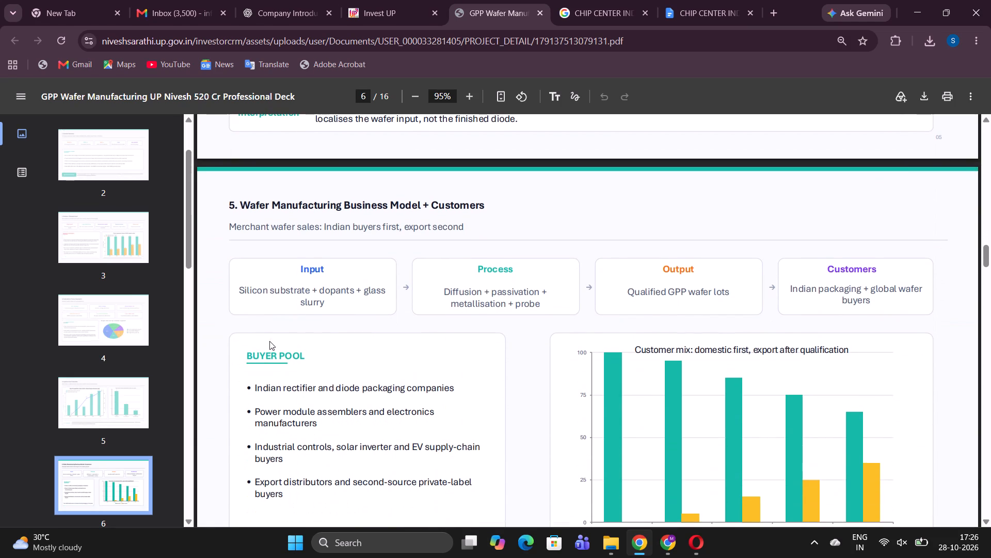
{"action": "scroll", "coordinate": [269, 341], "scroll_direction": "down", "scroll_amount": 5}
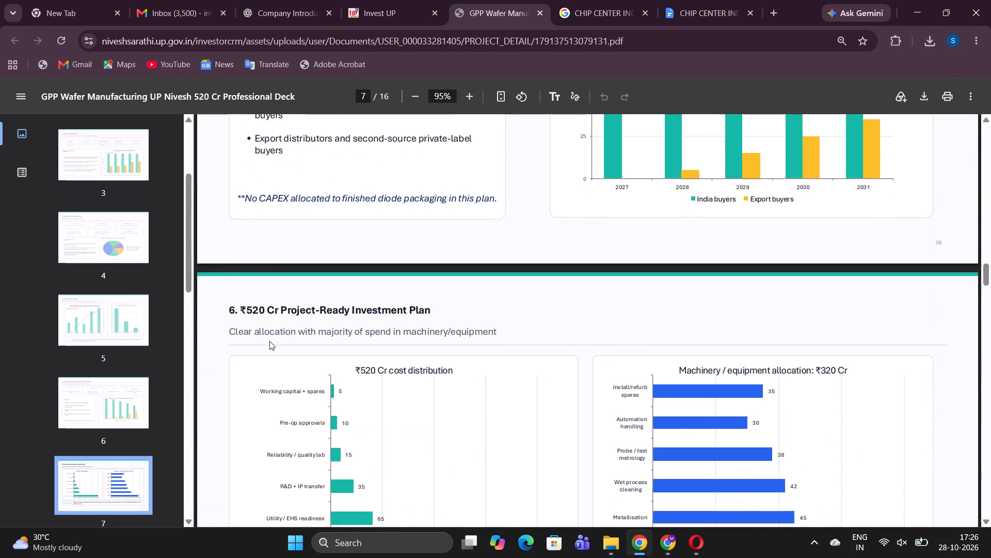
{"action": "scroll", "coordinate": [269, 341], "scroll_direction": "down", "scroll_amount": 4}
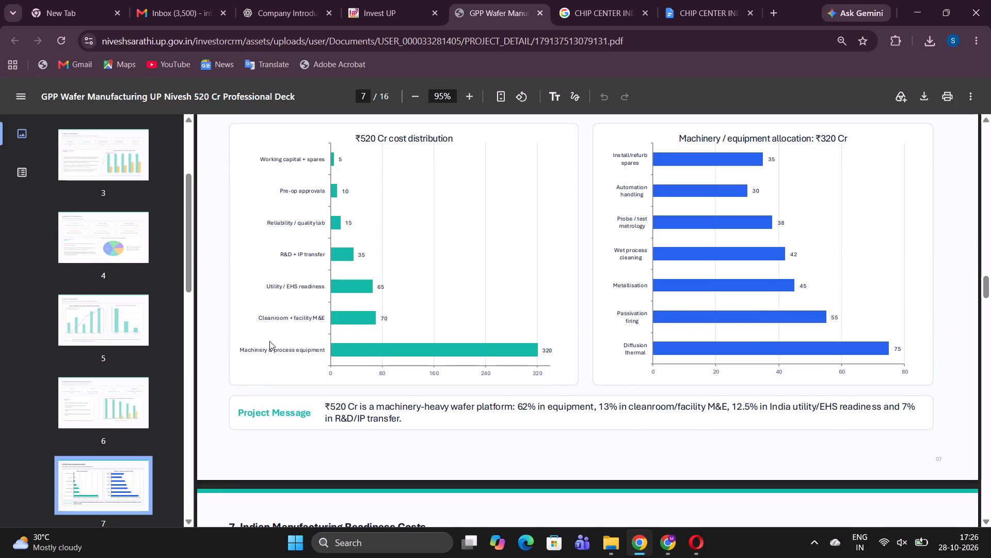
{"action": "scroll", "coordinate": [269, 341], "scroll_direction": "down", "scroll_amount": 2}
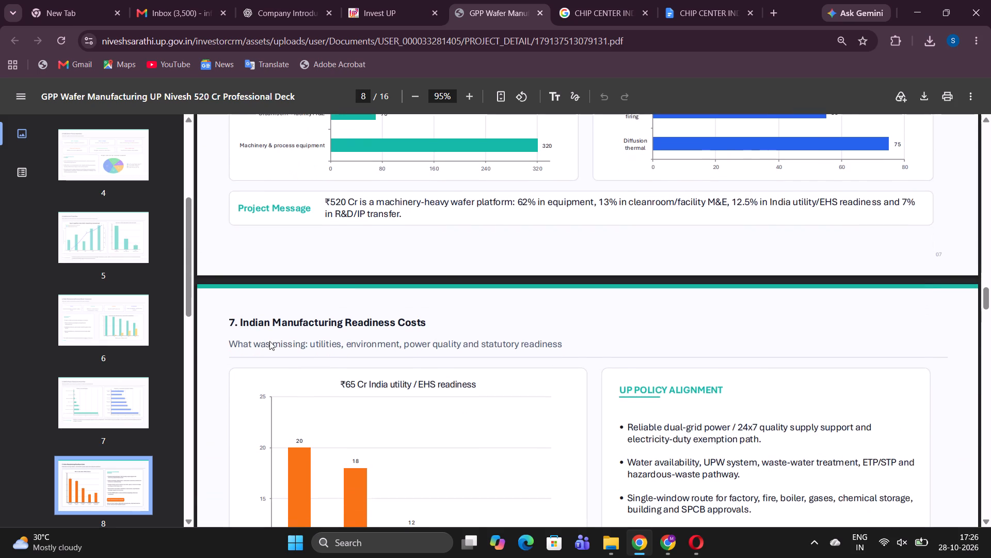
{"action": "scroll", "coordinate": [269, 341], "scroll_direction": "down", "scroll_amount": 5}
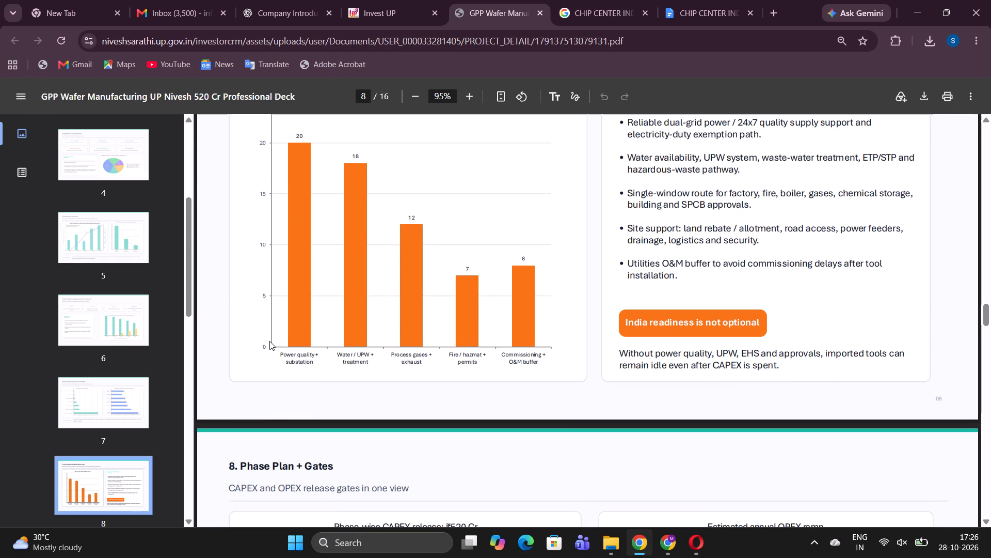
{"action": "scroll", "coordinate": [301, 430], "scroll_direction": "down", "scroll_amount": 2}
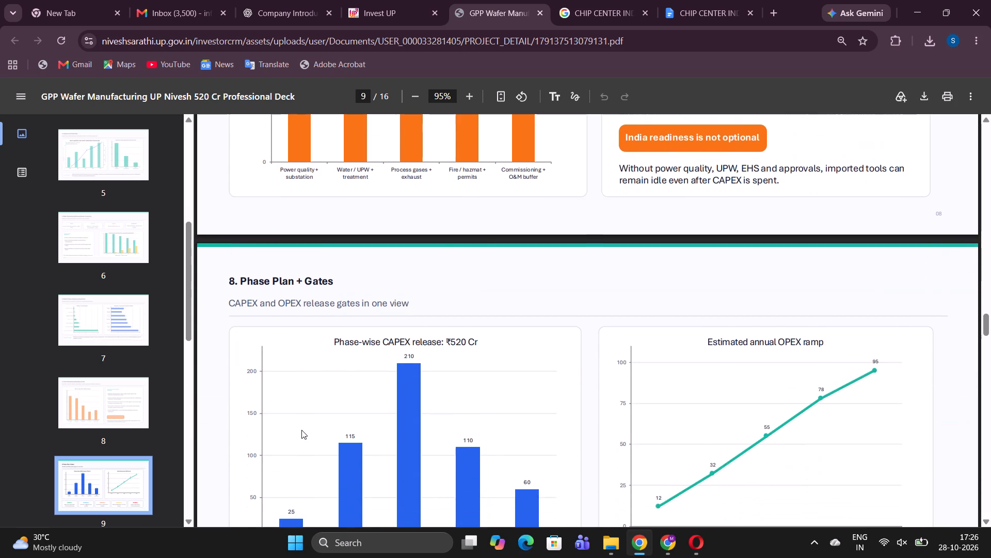
{"action": "scroll", "coordinate": [301, 430], "scroll_direction": "down", "scroll_amount": 3}
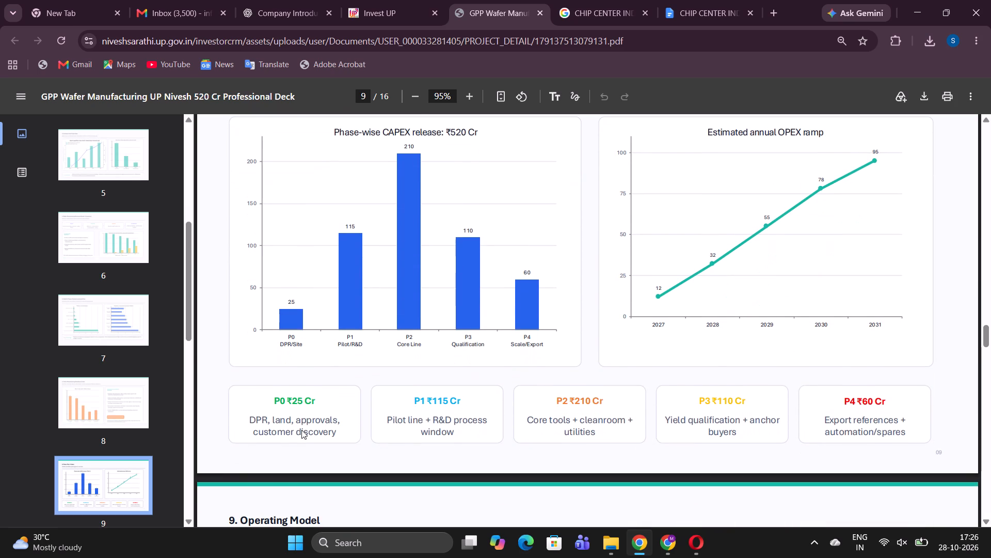
{"action": "scroll", "coordinate": [301, 430], "scroll_direction": "down", "scroll_amount": 4}
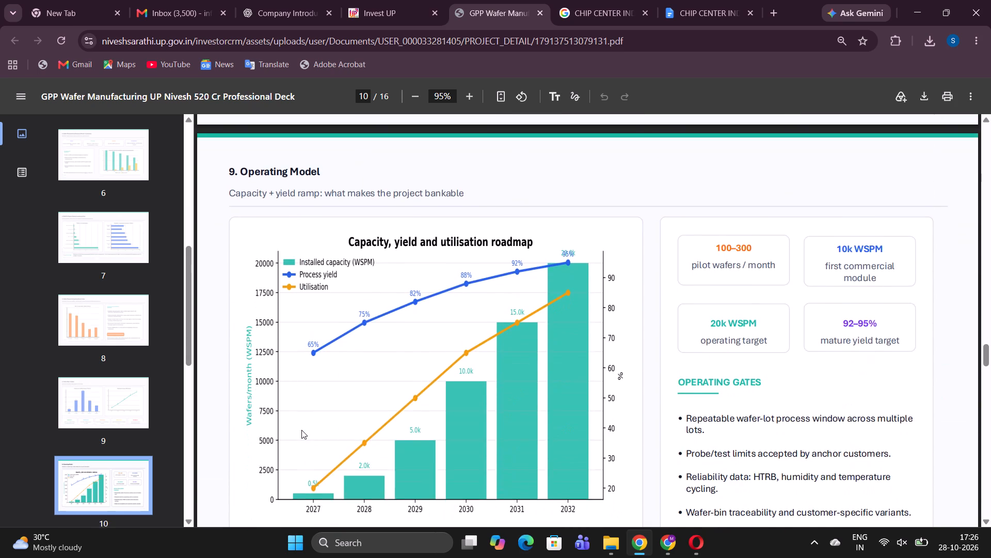
{"action": "scroll", "coordinate": [301, 430], "scroll_direction": "down", "scroll_amount": 7}
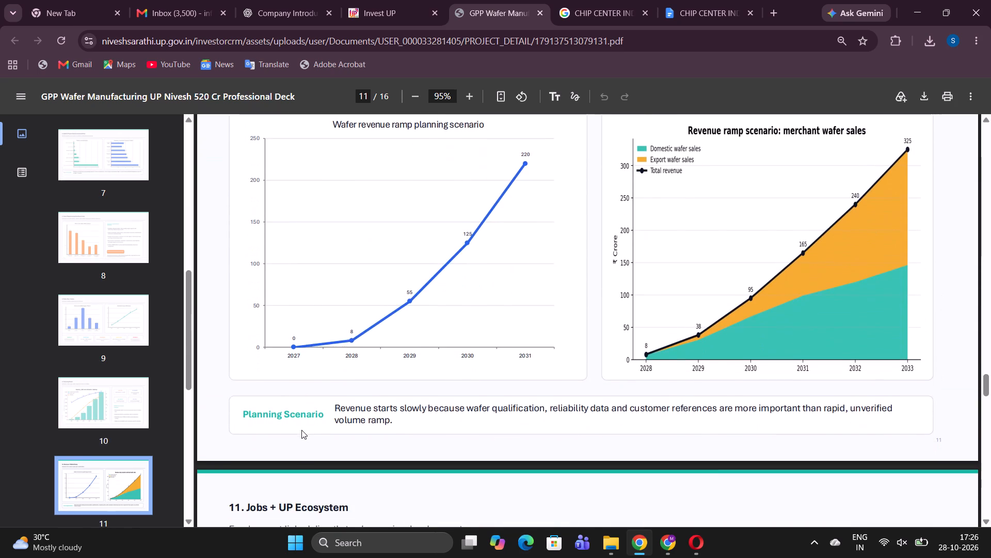
{"action": "scroll", "coordinate": [301, 430], "scroll_direction": "down", "scroll_amount": 9}
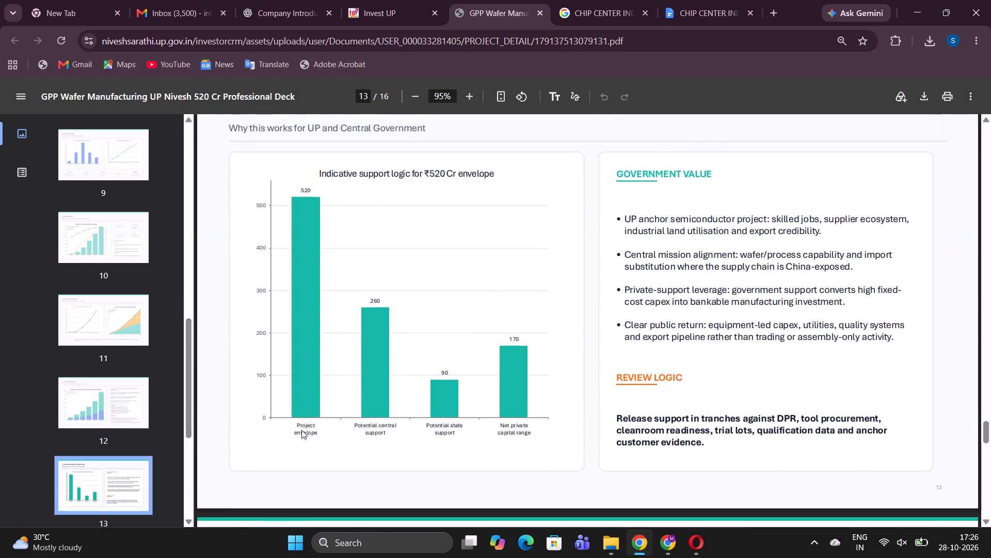
{"action": "scroll", "coordinate": [301, 430], "scroll_direction": "down", "scroll_amount": 4}
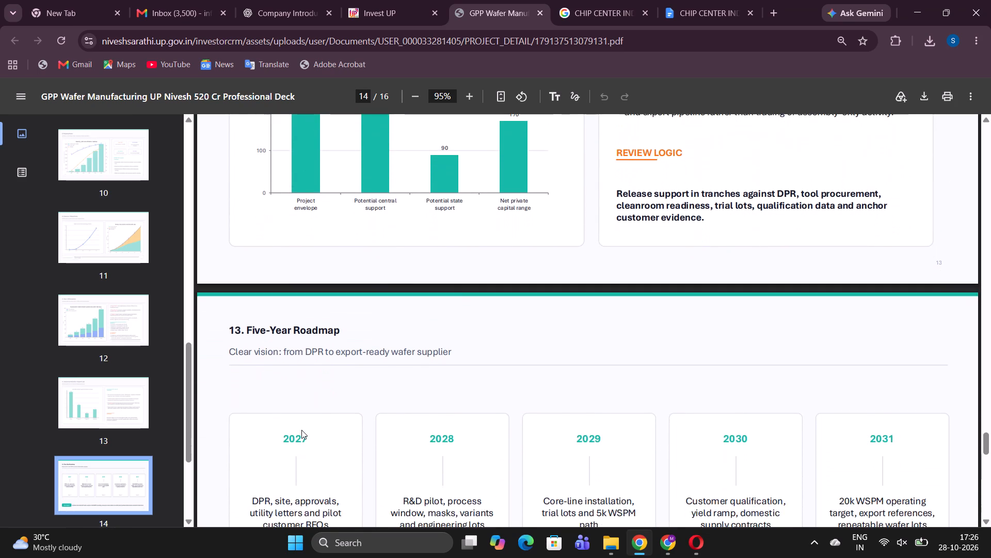
Read the rest of the project report, from the five-year roadmap through IP and risk controls to the government ask and 120-day sprint.
{"action": "scroll", "coordinate": [301, 430], "scroll_direction": "down", "scroll_amount": 7}
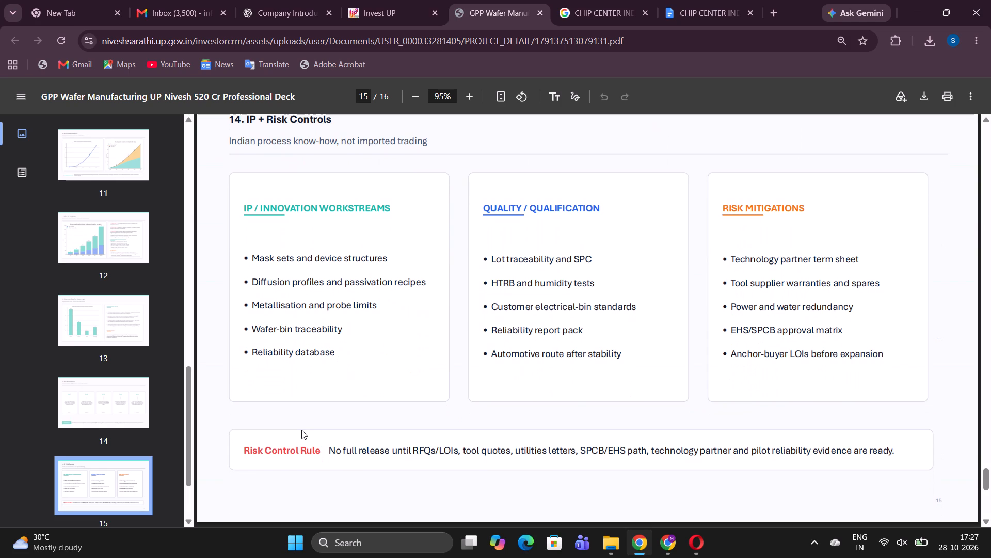
{"action": "scroll", "coordinate": [301, 430], "scroll_direction": "down", "scroll_amount": 4}
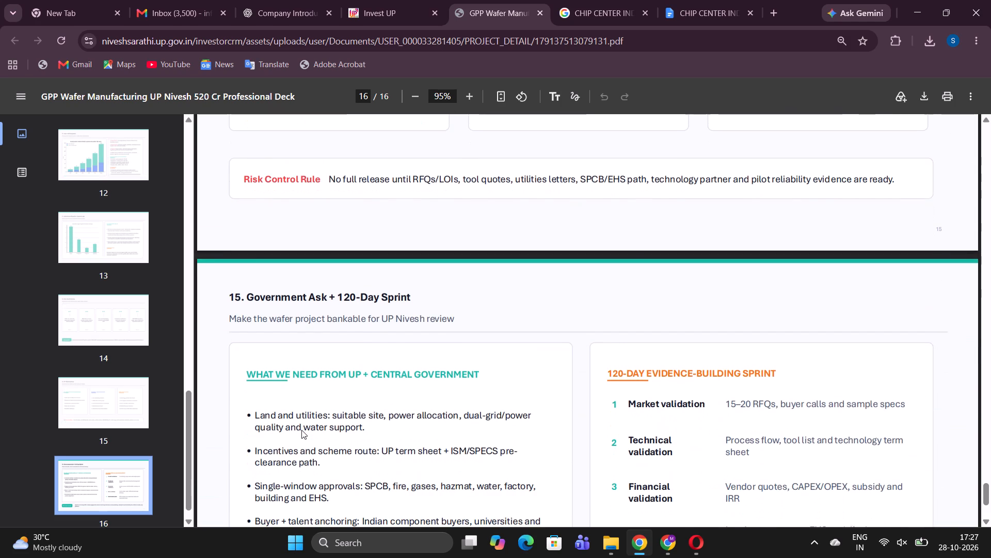
{"action": "scroll", "coordinate": [301, 430], "scroll_direction": "down", "scroll_amount": 1}
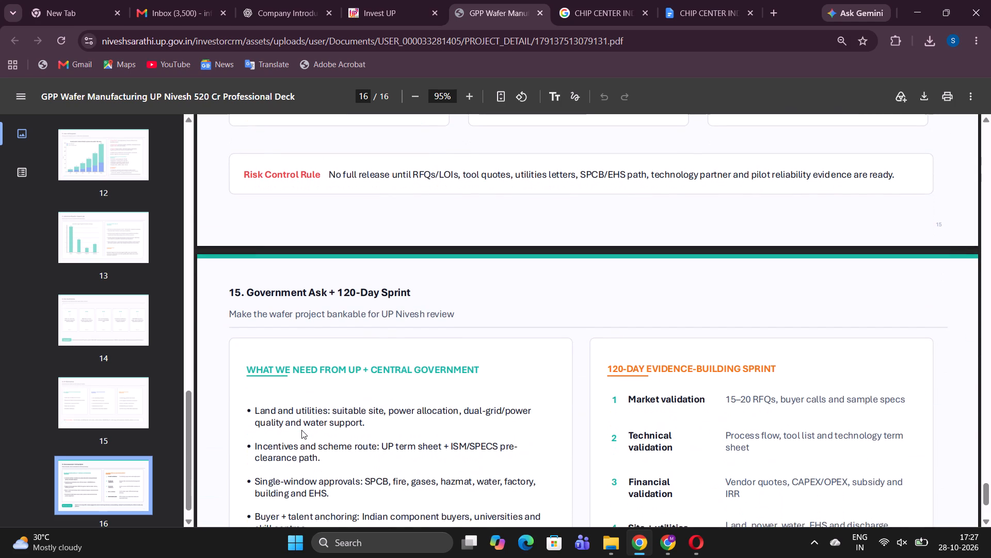
{"action": "scroll", "coordinate": [301, 430], "scroll_direction": "down", "scroll_amount": 1}
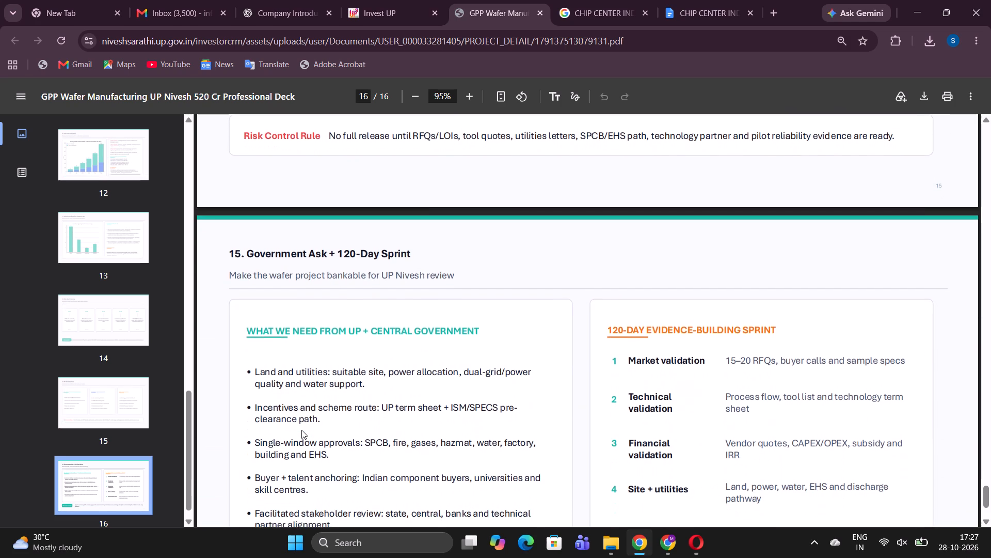
{"action": "scroll", "coordinate": [301, 430], "scroll_direction": "down", "scroll_amount": 2}
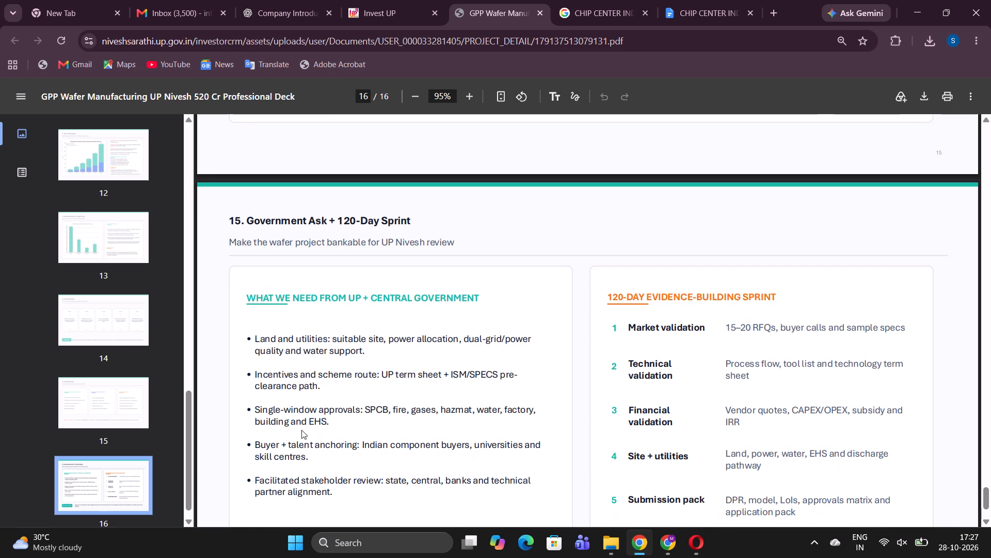
{"action": "scroll", "coordinate": [301, 430], "scroll_direction": "down", "scroll_amount": 1}
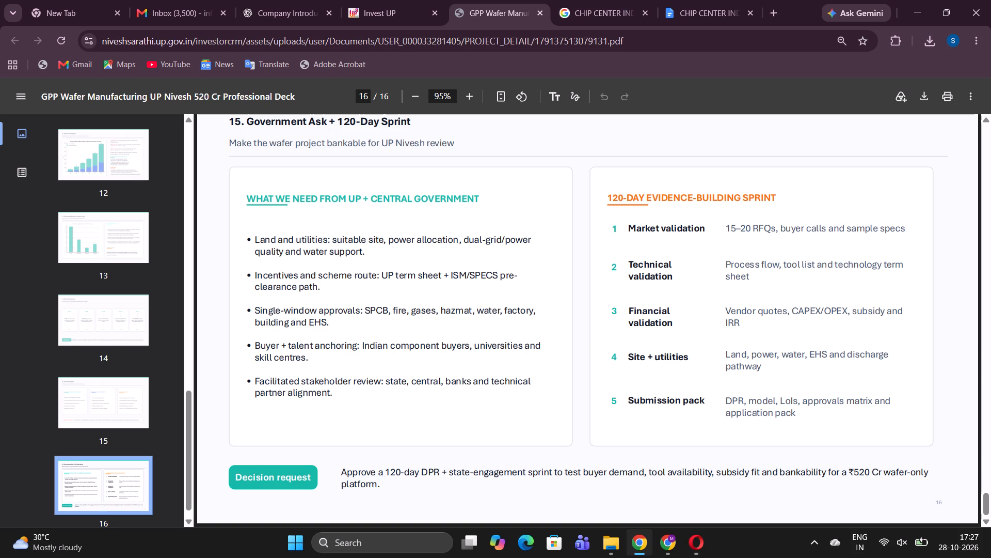
Go back to the report's cover and reread the decision summary, problem and strategic need, and applications sections for one pager details.
{"action": "scroll", "coordinate": [306, 377], "scroll_direction": "up", "scroll_amount": 1}
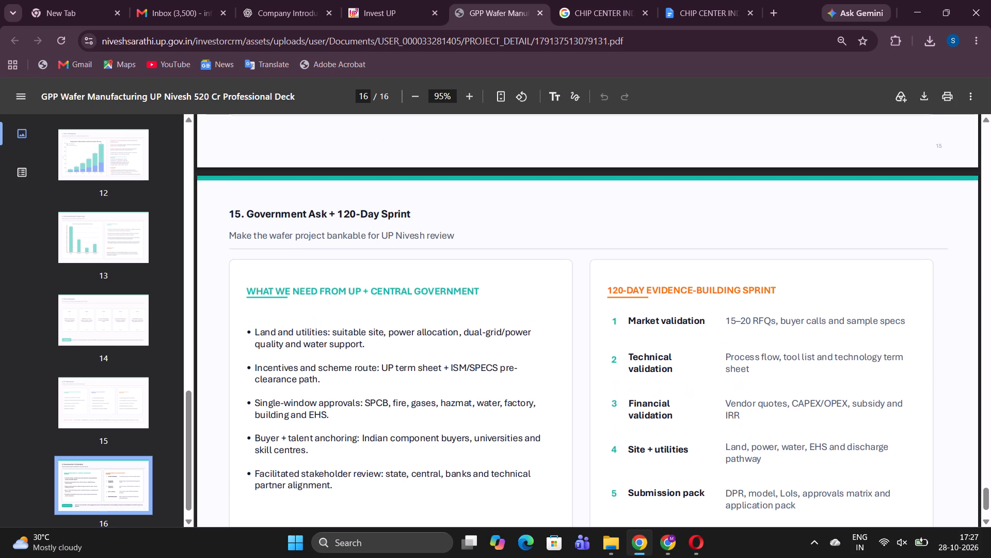
{"action": "scroll", "coordinate": [306, 377], "scroll_direction": "up", "scroll_amount": 3}
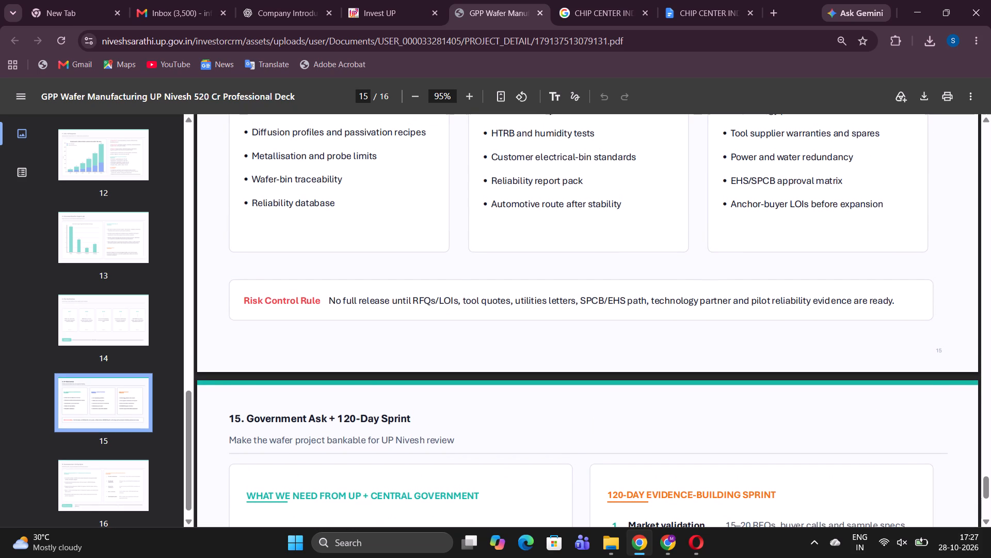
{"action": "scroll", "coordinate": [306, 377], "scroll_direction": "up", "scroll_amount": 2}
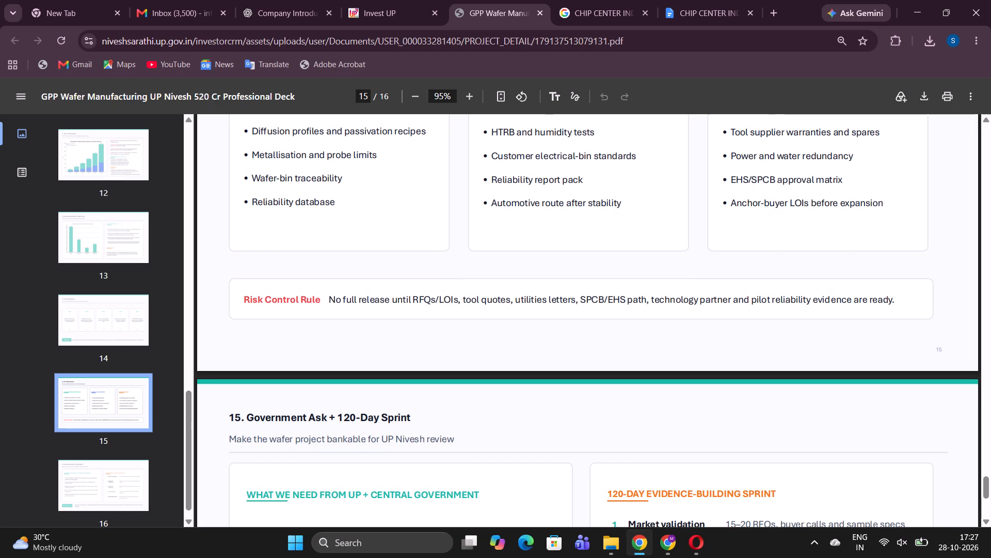
{"action": "scroll", "coordinate": [306, 377], "scroll_direction": "up", "scroll_amount": 11}
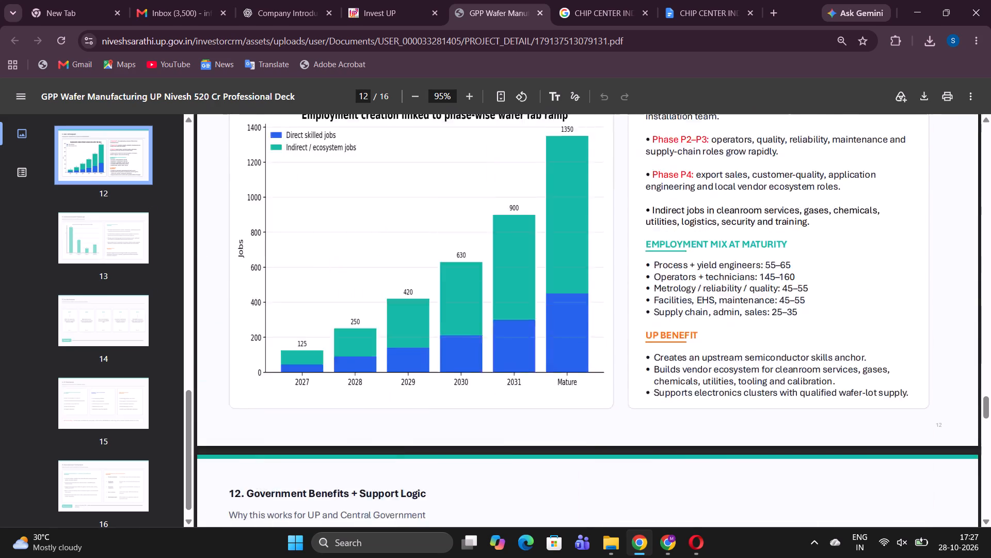
{"action": "scroll", "coordinate": [306, 377], "scroll_direction": "up", "scroll_amount": 17}
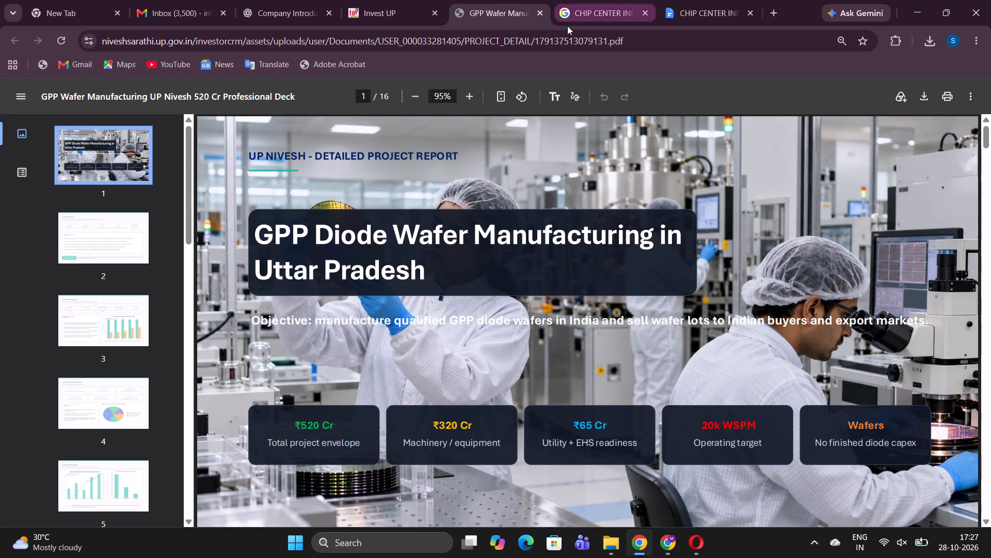
{"action": "left_click", "coordinate": [444, 267]}
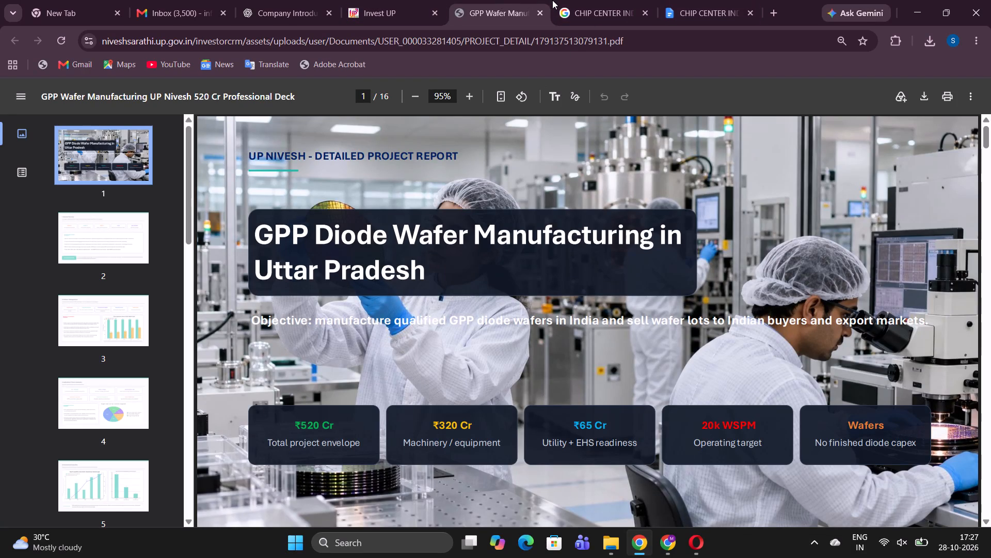
{"action": "scroll", "coordinate": [541, 307], "scroll_direction": "down", "scroll_amount": 11}
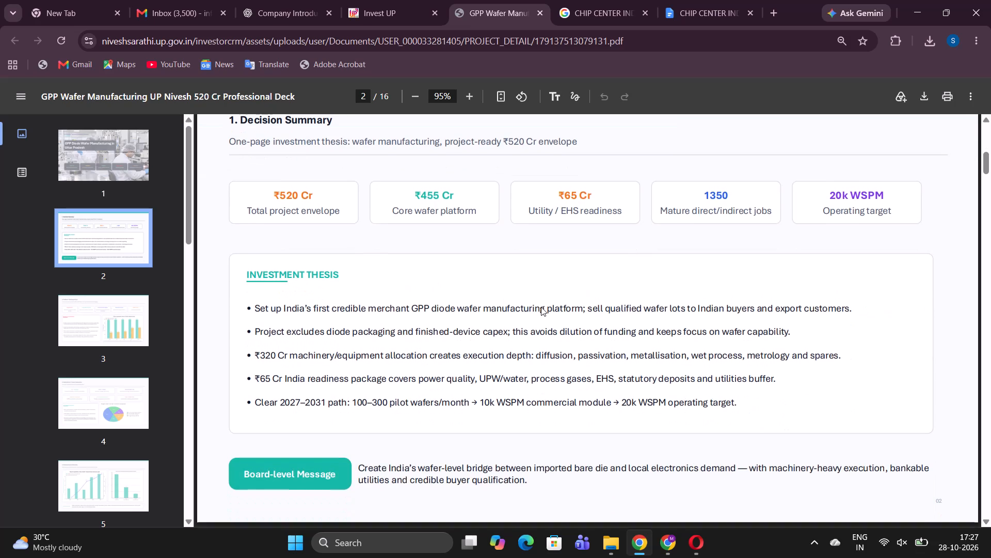
{"action": "scroll", "coordinate": [541, 307], "scroll_direction": "down", "scroll_amount": 3}
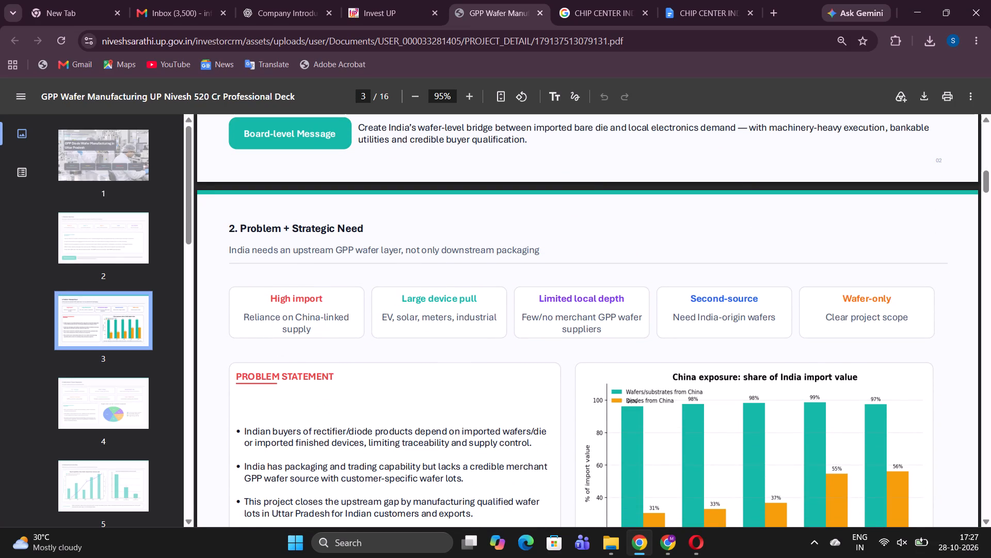
{"action": "scroll", "coordinate": [513, 318], "scroll_direction": "down", "scroll_amount": 2}
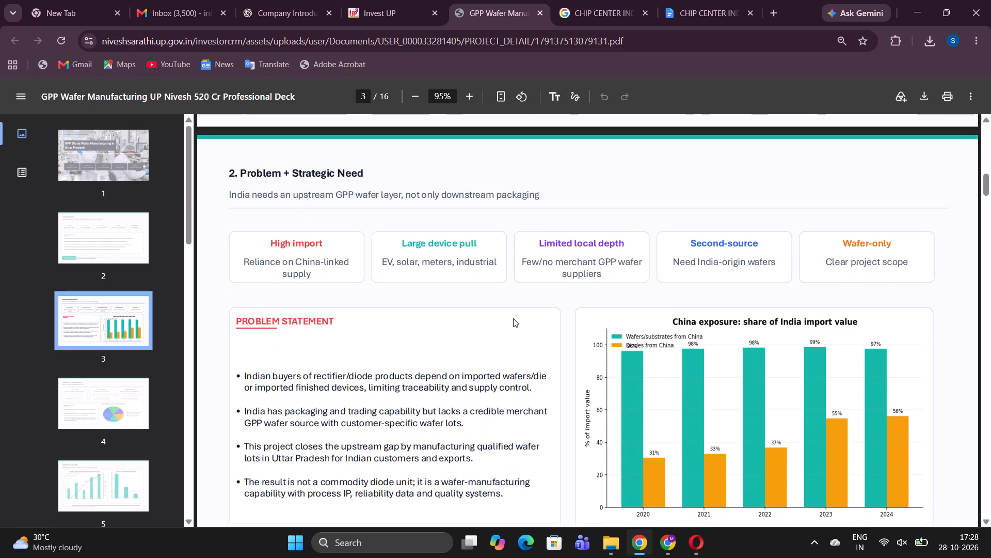
{"action": "scroll", "coordinate": [513, 318], "scroll_direction": "down", "scroll_amount": 5}
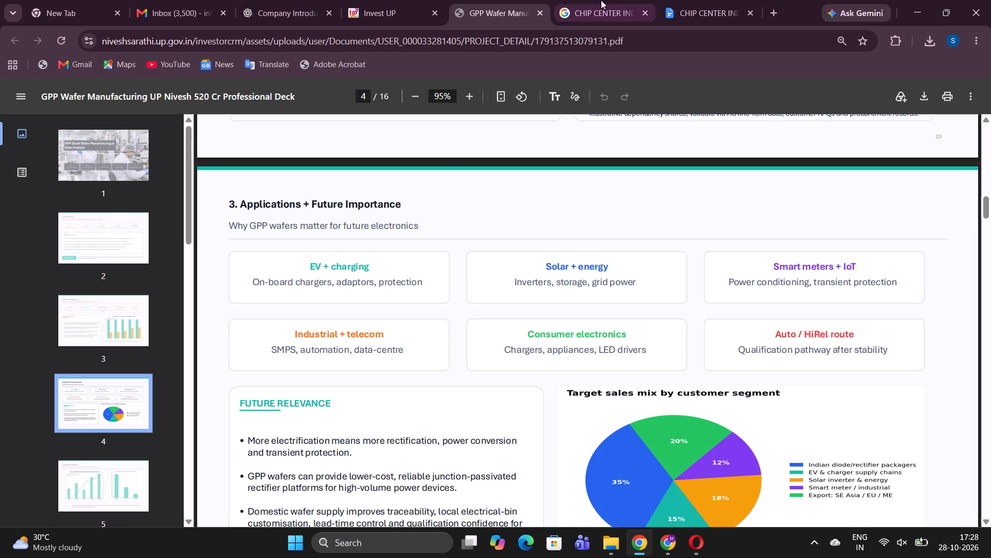
Return to the one pager and place the cursor in the empty Headquarters cell of the Company Overview table.
{"action": "left_click", "coordinate": [708, 11]}
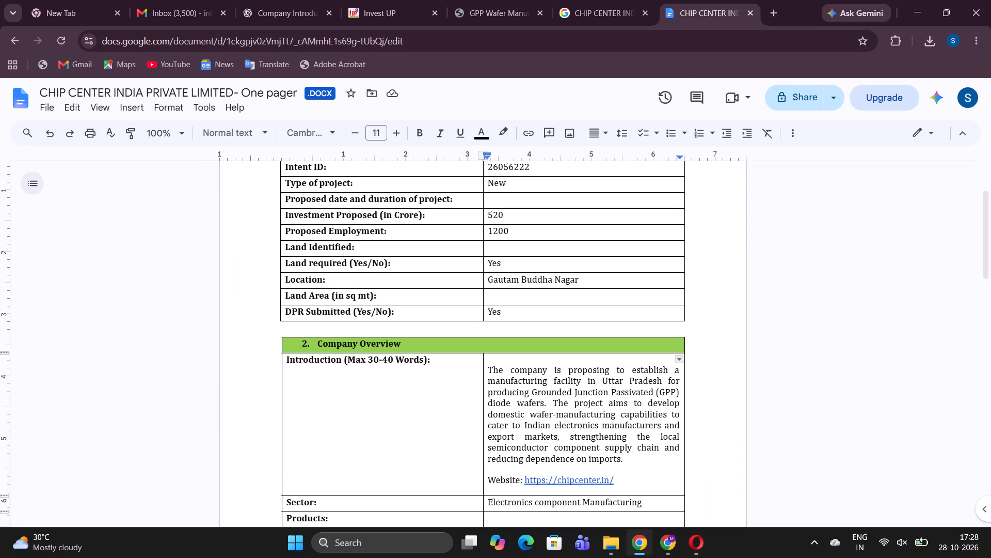
{"action": "scroll", "coordinate": [611, 399], "scroll_direction": "down", "scroll_amount": 4}
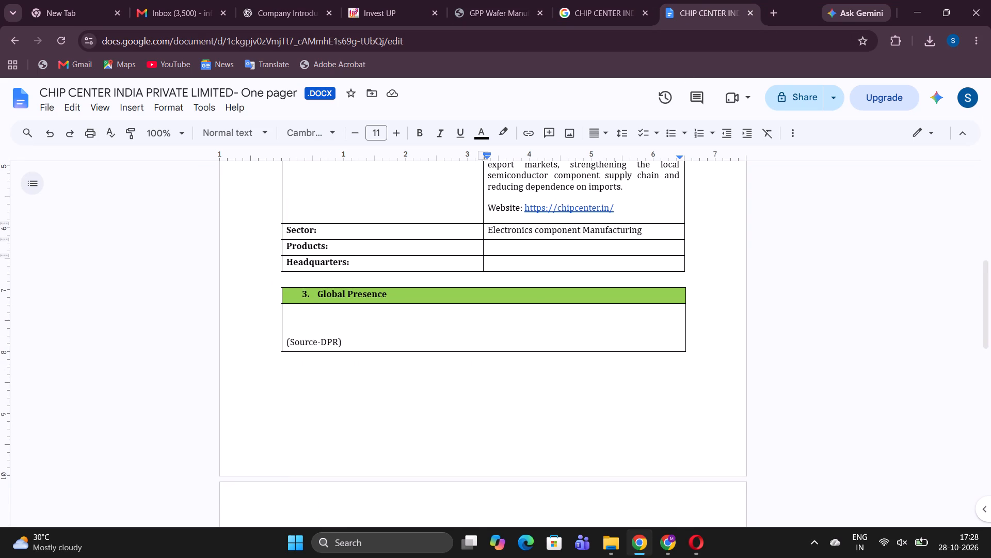
{"action": "left_click", "coordinate": [509, 265]}
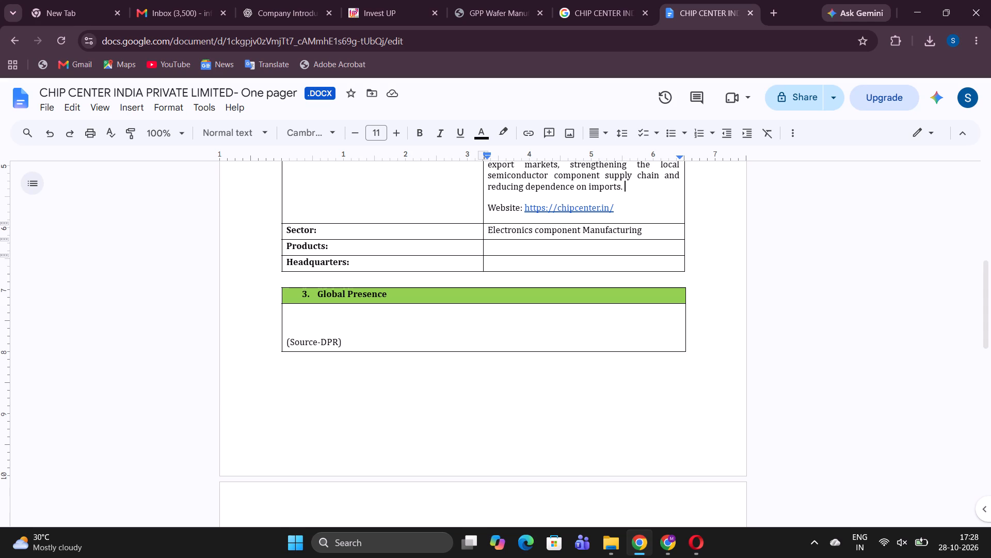
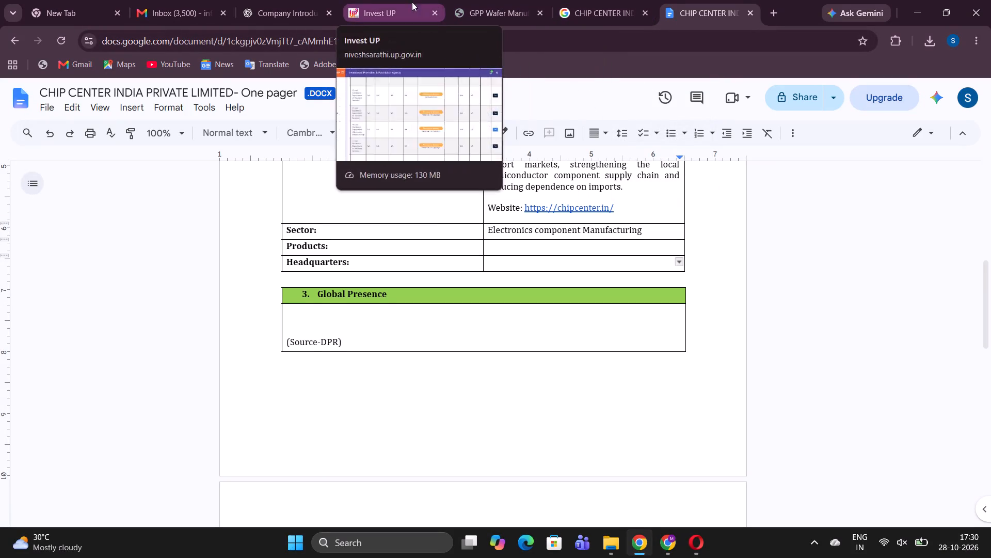
Search Google for the headquarters of Chip Center India Private Limited and translate the results page to English.
{"action": "left_click", "coordinate": [573, 9]}
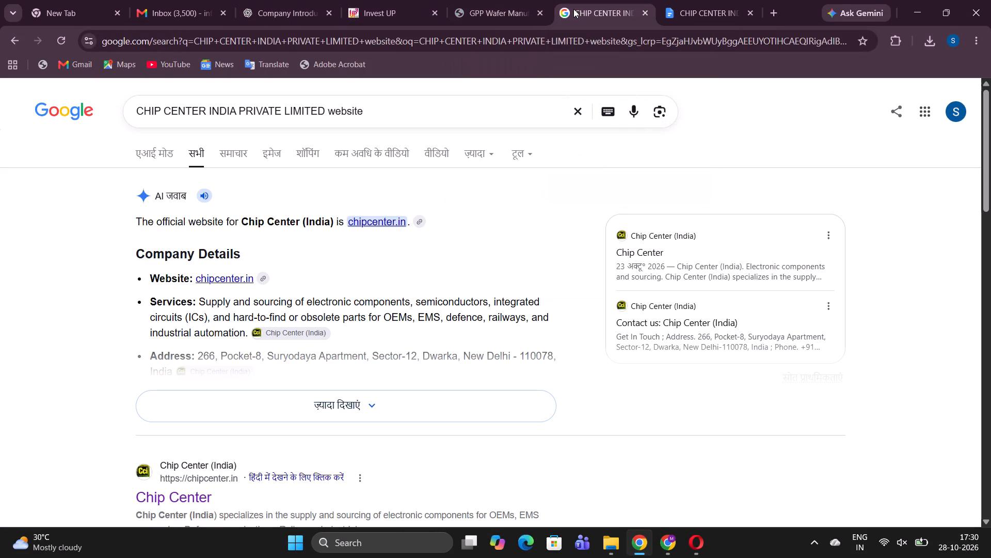
{"action": "left_click_drag", "start_coordinate": [365, 112], "coordinate": [343, 114]}
{"action": "left_click_drag", "start_coordinate": [343, 114], "coordinate": [329, 110]}
{"action": "key", "text": "BackSpace"}
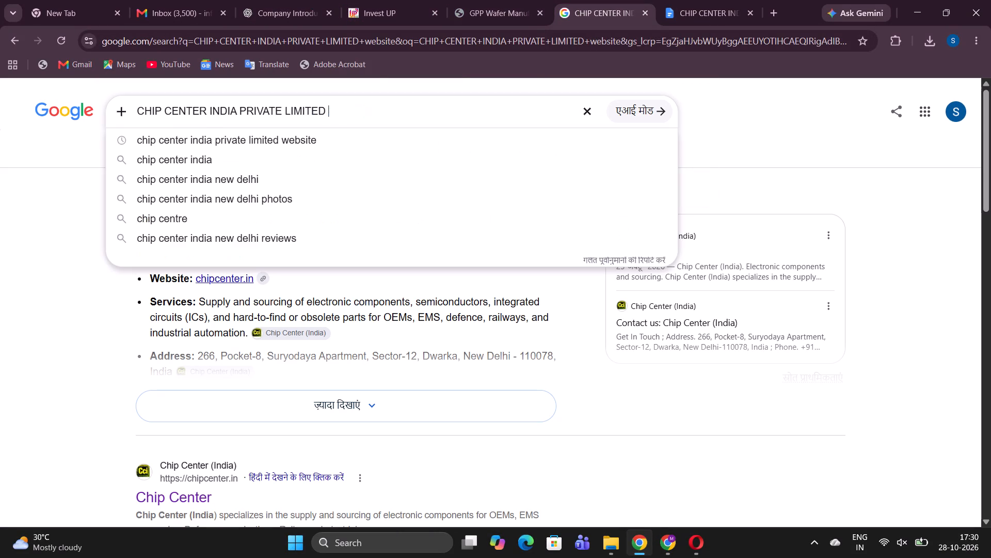
{"action": "type", "text": "headquater"}
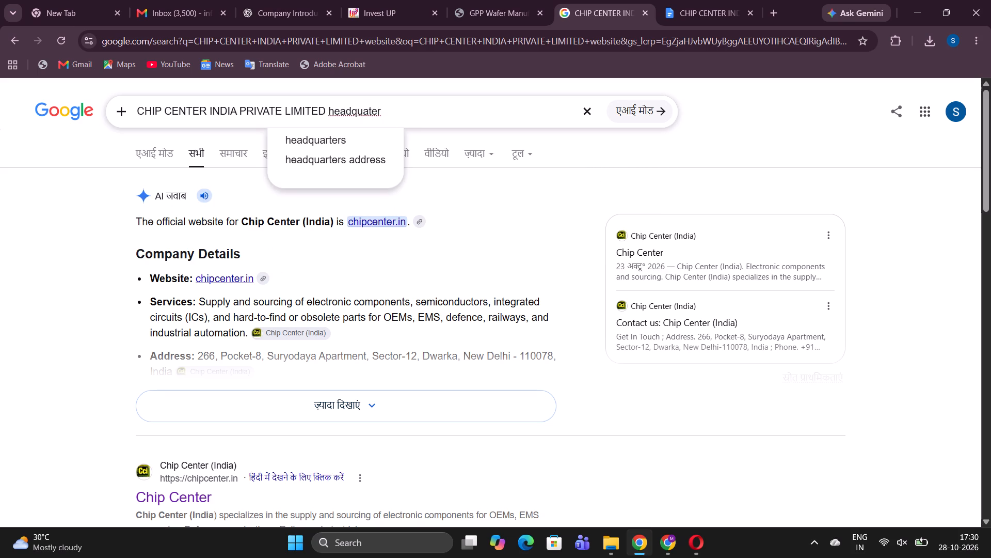
{"action": "left_click", "coordinate": [296, 147]}
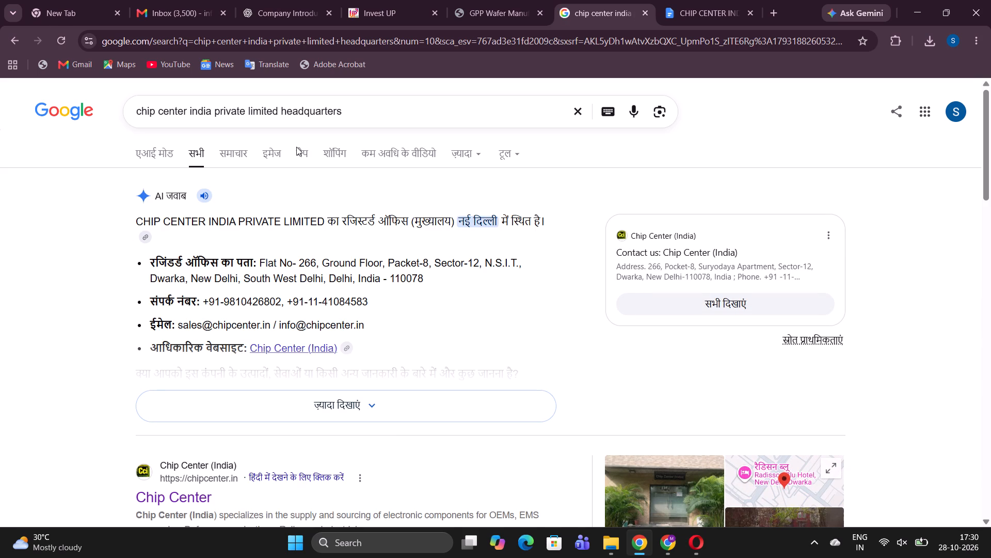
{"action": "right_click", "coordinate": [594, 248]}
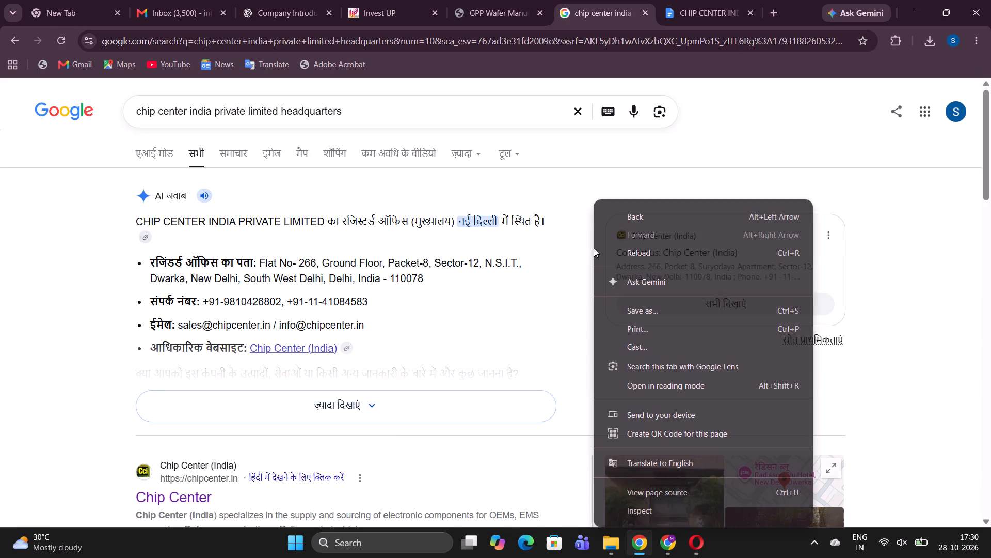
{"action": "left_click", "coordinate": [637, 455]}
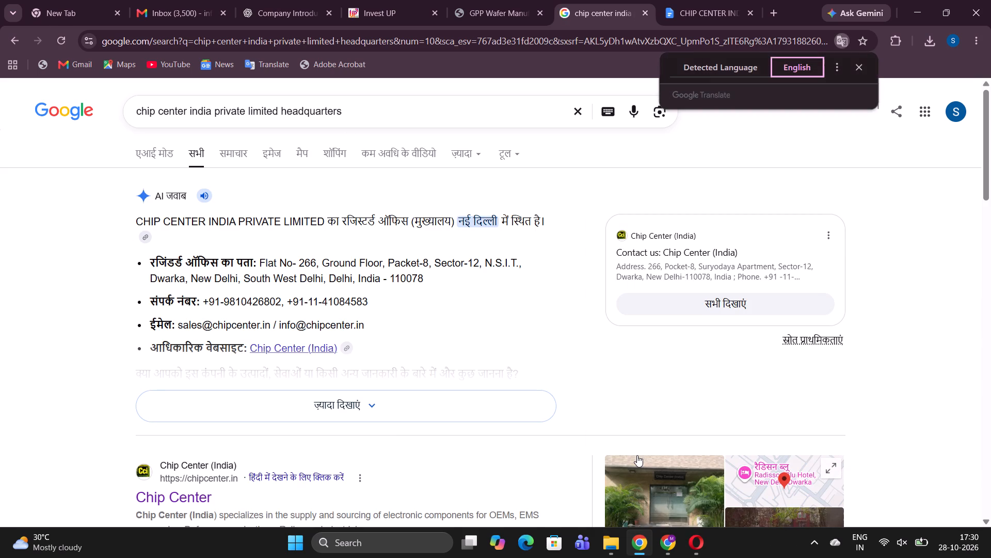
{"action": "left_click", "coordinate": [796, 66]}
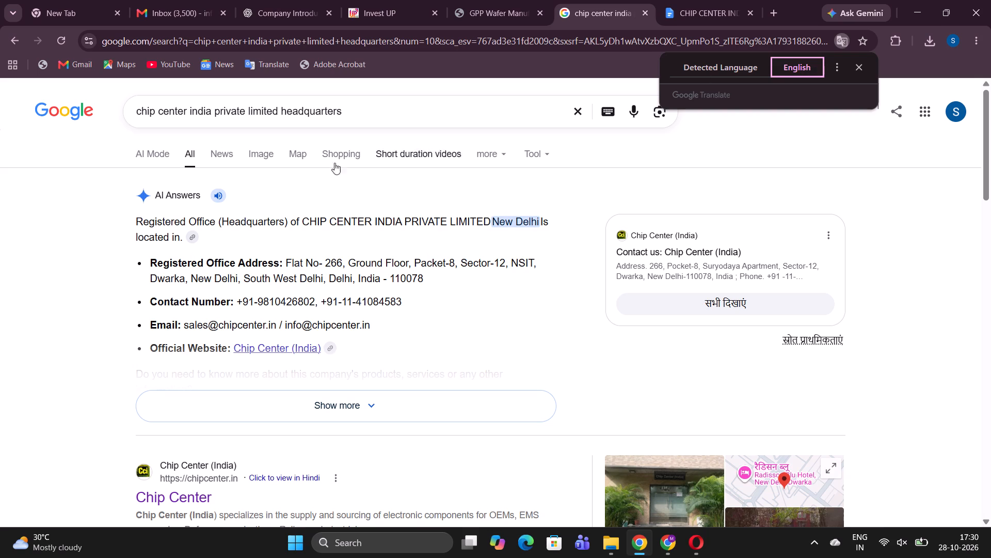
{"action": "left_click_drag", "start_coordinate": [286, 262], "coordinate": [431, 281]}
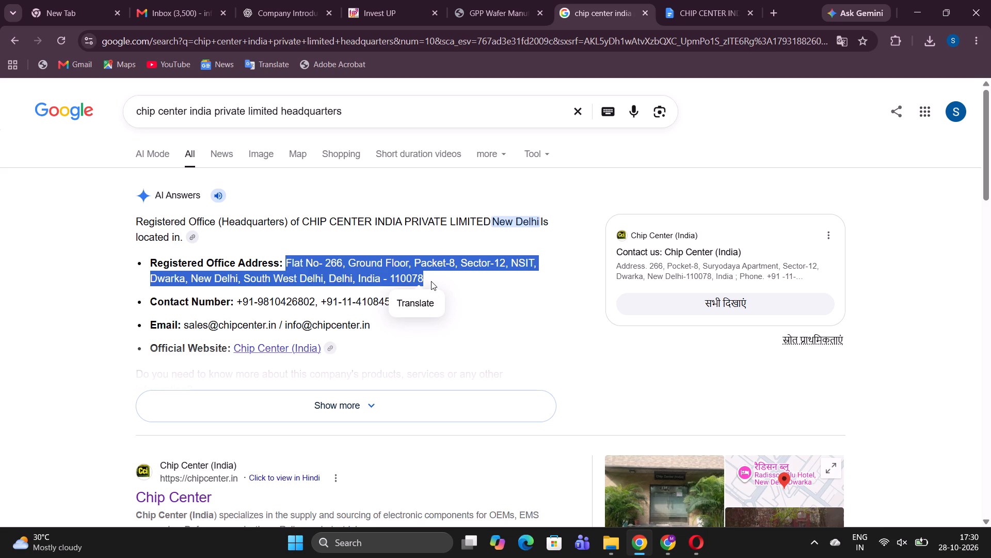
{"action": "key", "text": "ctrl+c"}
{"action": "left_click", "coordinate": [678, 13]}
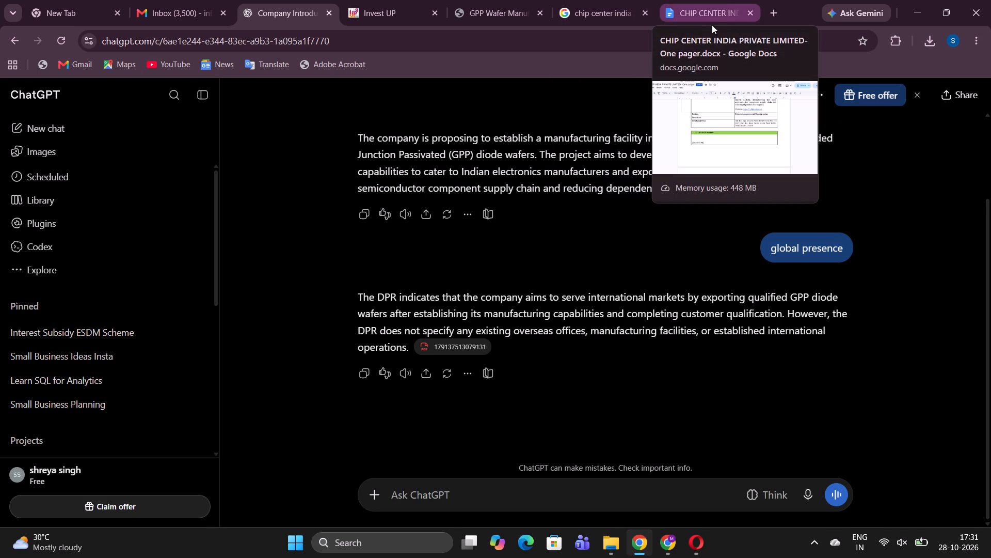
{"action": "left_click", "coordinate": [702, 10]}
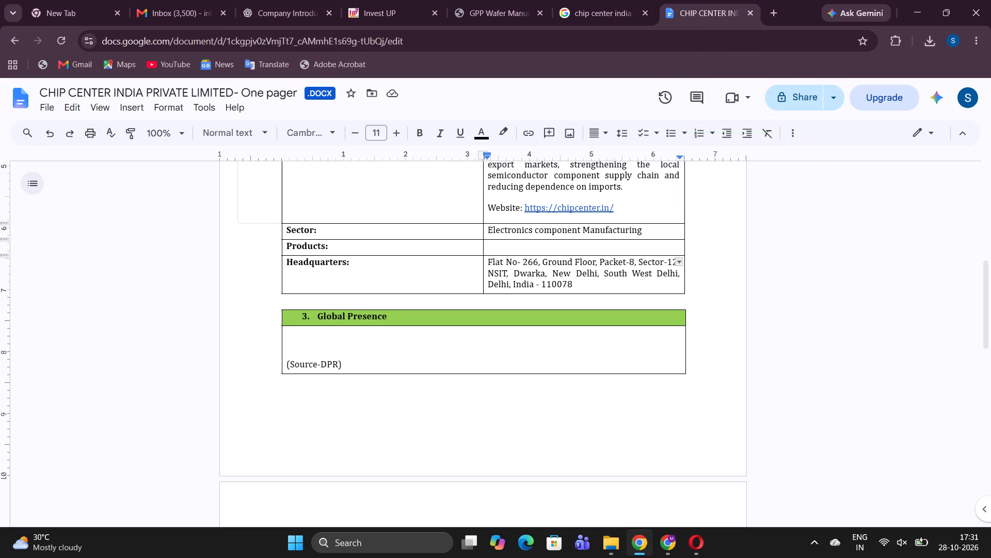
{"action": "left_click", "coordinate": [290, 345]}
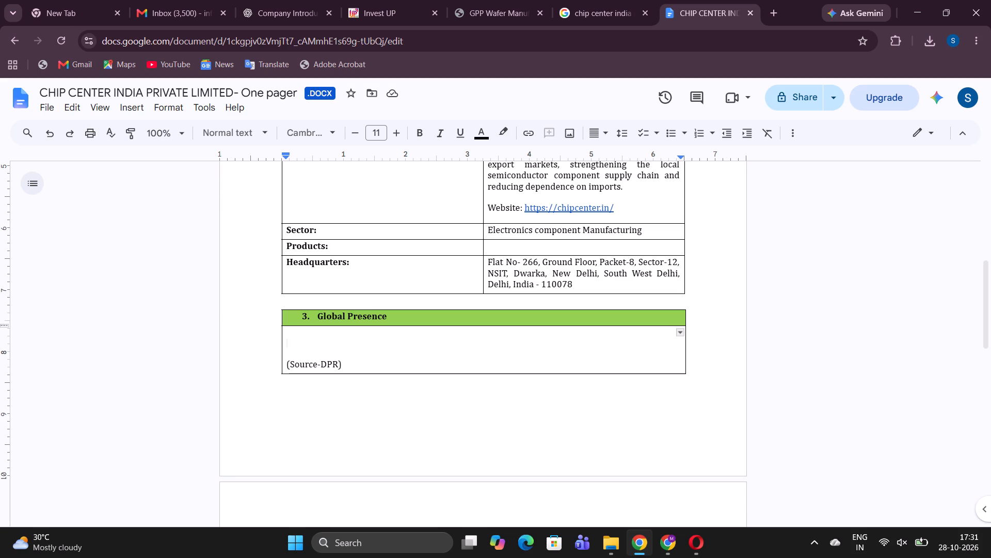
{"action": "key", "text": "ctrl+v"}
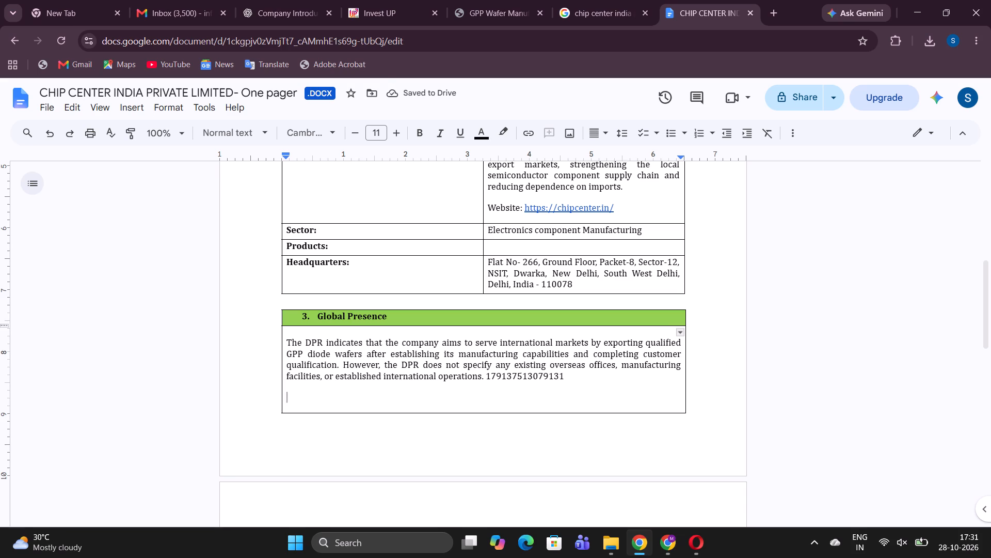
{"action": "left_click_drag", "start_coordinate": [485, 375], "coordinate": [583, 385]}
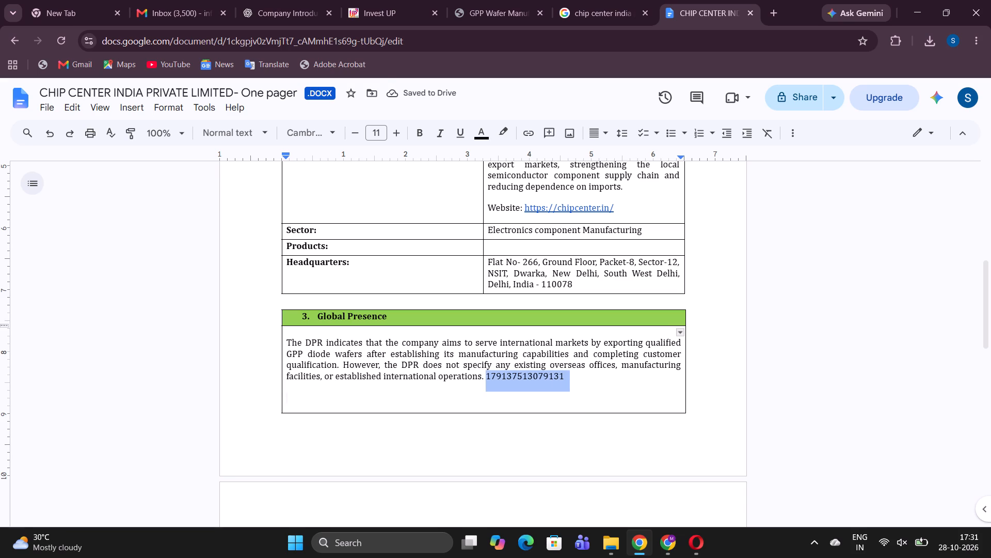
{"action": "left_click_drag", "start_coordinate": [583, 385], "coordinate": [583, 384]}
{"action": "key", "text": "BackSpace"}
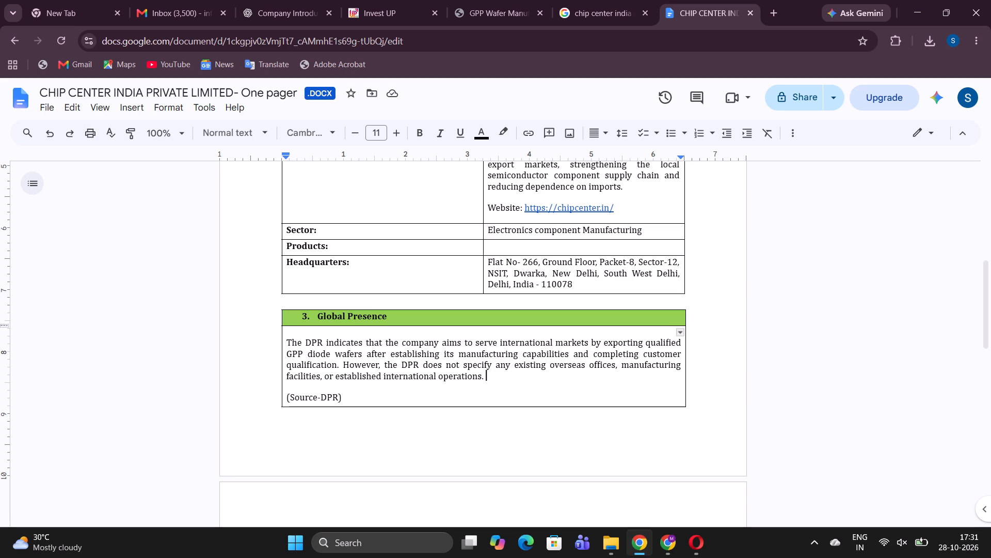
{"action": "scroll", "coordinate": [583, 384], "scroll_direction": "down", "scroll_amount": 1}
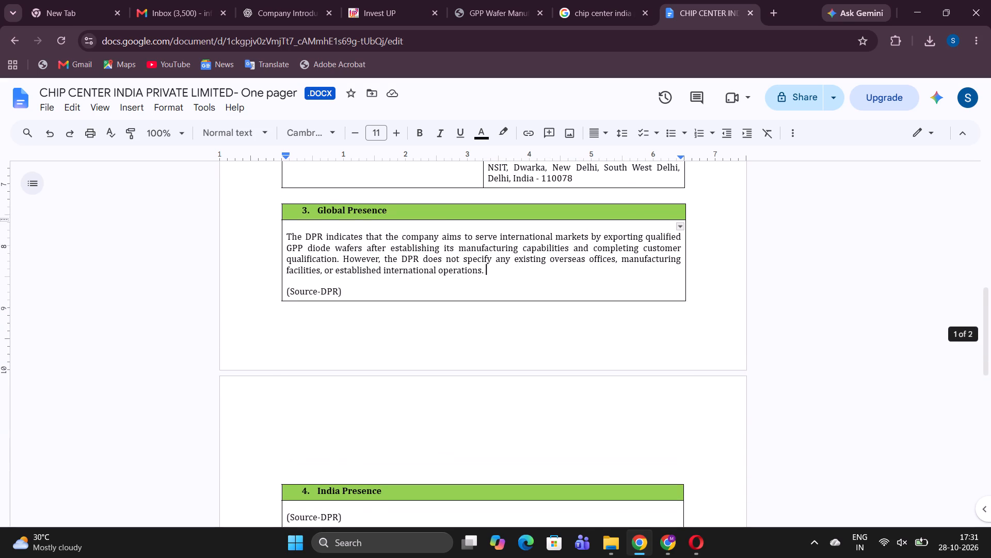
{"action": "scroll", "coordinate": [589, 399], "scroll_direction": "down", "scroll_amount": 1}
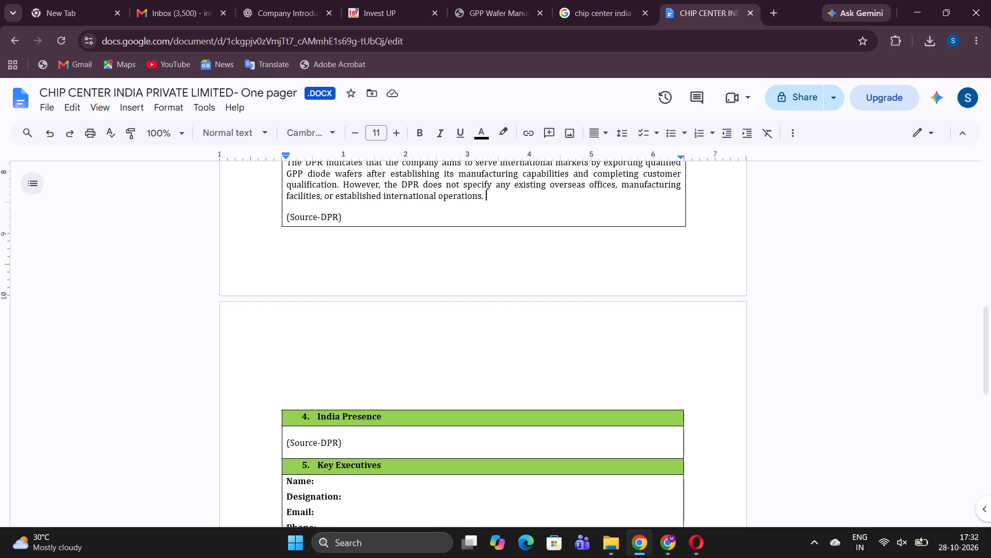
{"action": "scroll", "coordinate": [552, 421], "scroll_direction": "up", "scroll_amount": 1}
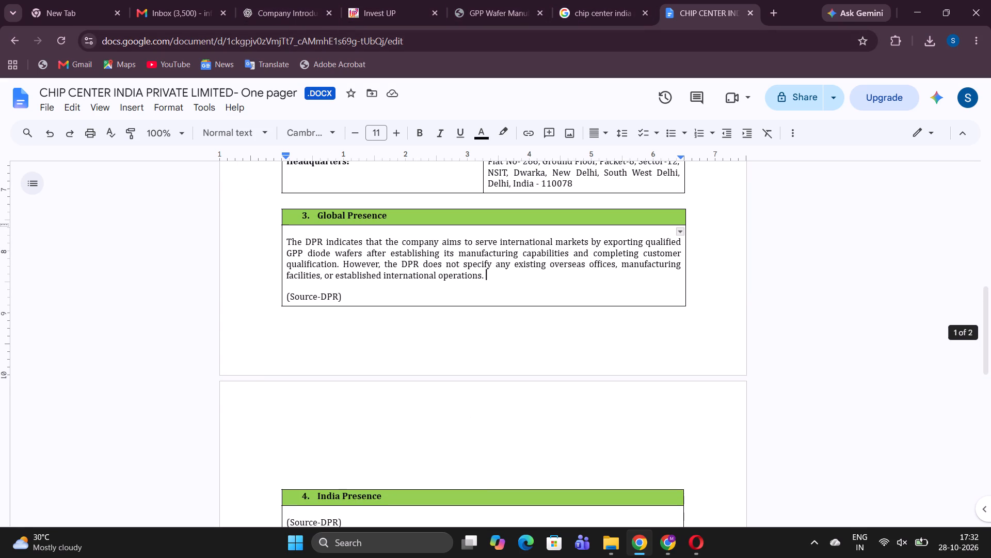
{"action": "scroll", "coordinate": [552, 421], "scroll_direction": "up", "scroll_amount": 1}
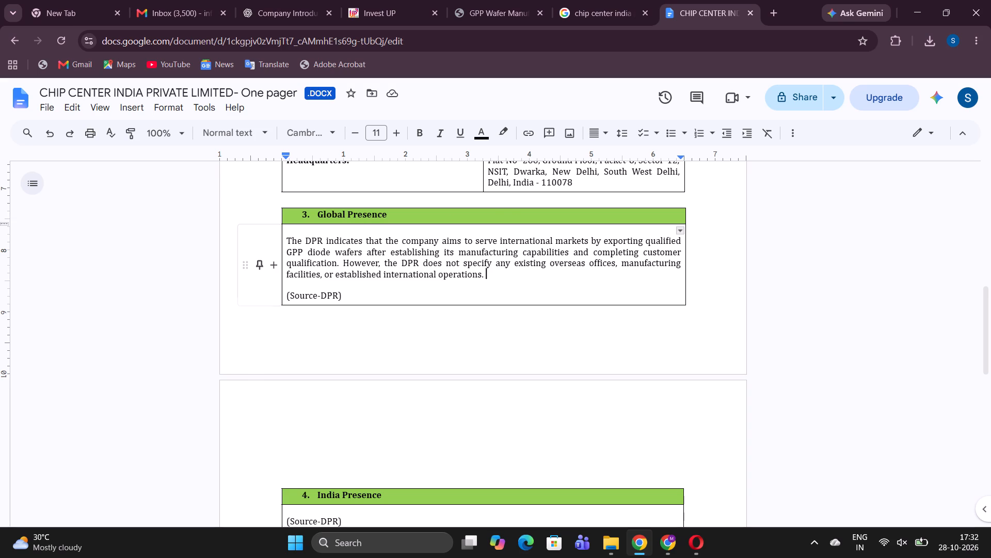
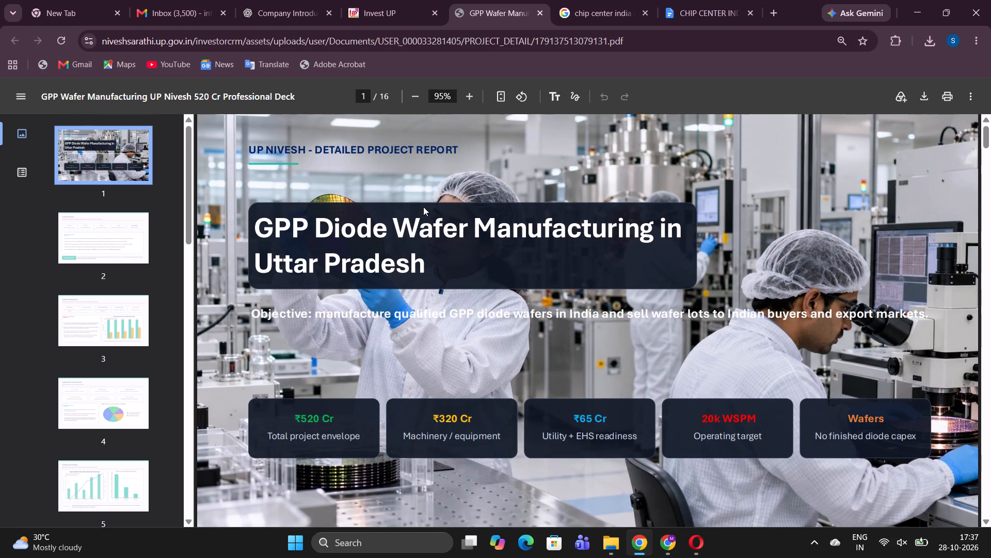
Using the project report's cover title, enter "GPP Diode wafer" in the Products row of the one pager's Company Overview table.
{"action": "left_click_drag", "start_coordinate": [461, 231], "coordinate": [267, 218]}
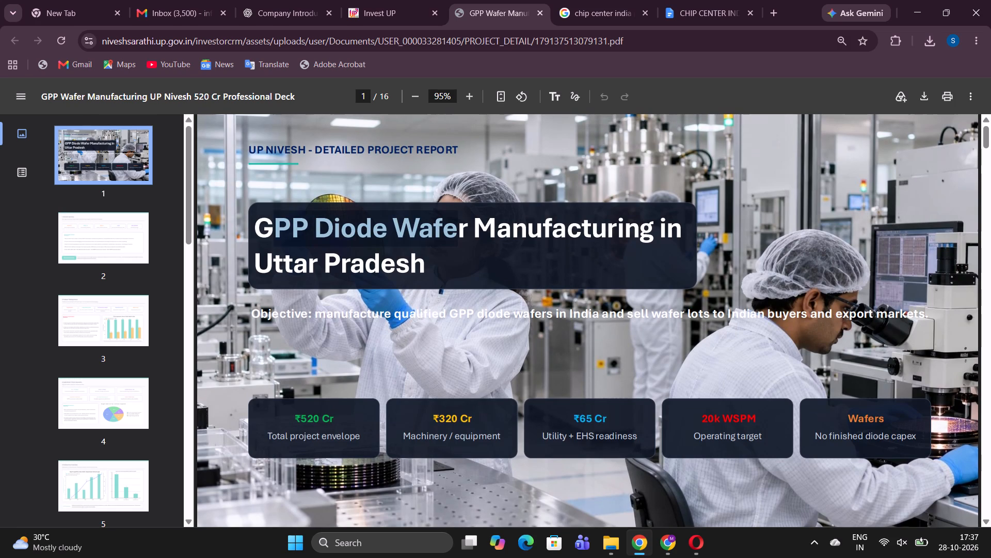
{"action": "left_click_drag", "start_coordinate": [267, 218], "coordinate": [256, 216]}
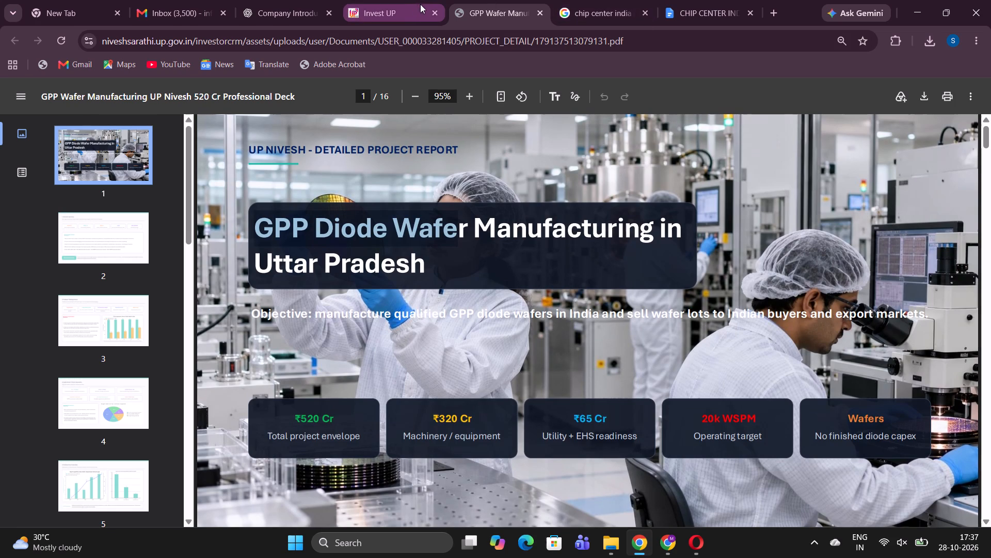
{"action": "left_click", "coordinate": [696, 5]}
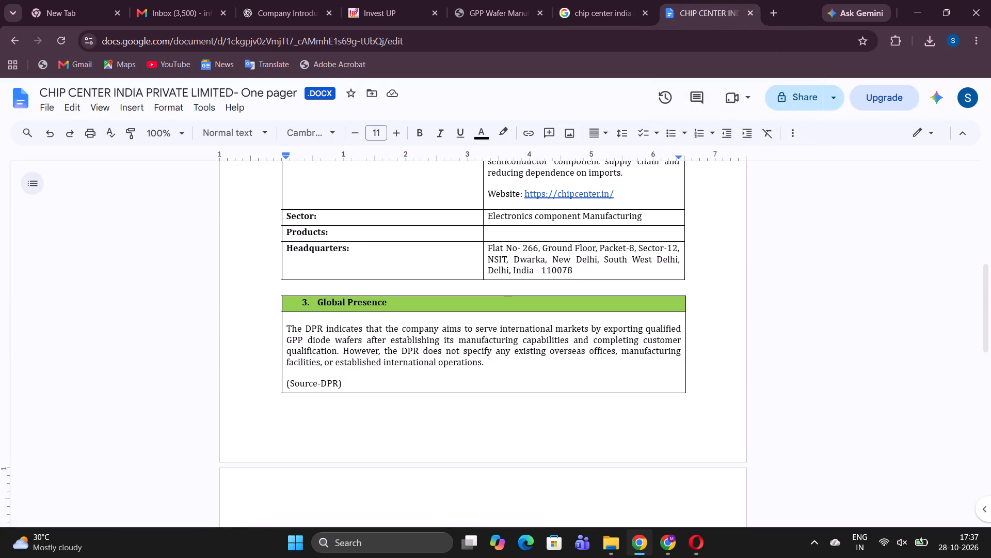
{"action": "left_click", "coordinate": [499, 233]}
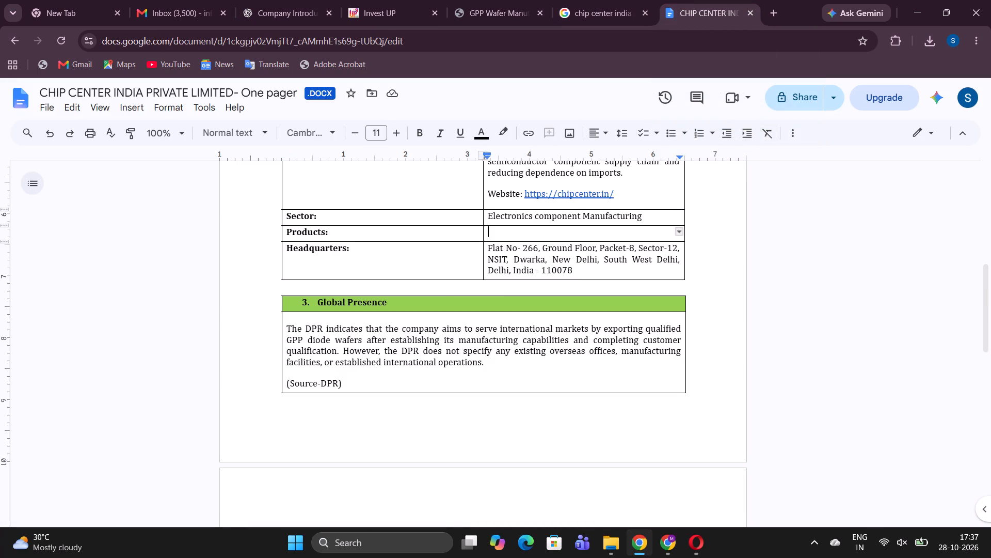
{"action": "type", "text": "GPP D"}
{"action": "type", "text": "iode wafer"}
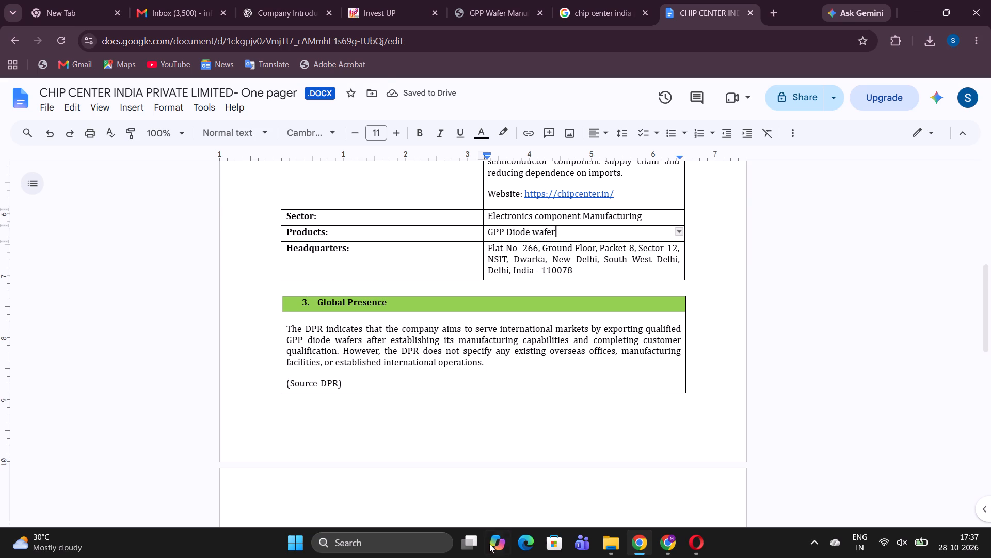
Copy the contact phone number from Chip Center India's Invest UP intent onto the Name line of the one pager's Key Executives section.
{"action": "scroll", "coordinate": [451, 427], "scroll_direction": "down", "scroll_amount": 6}
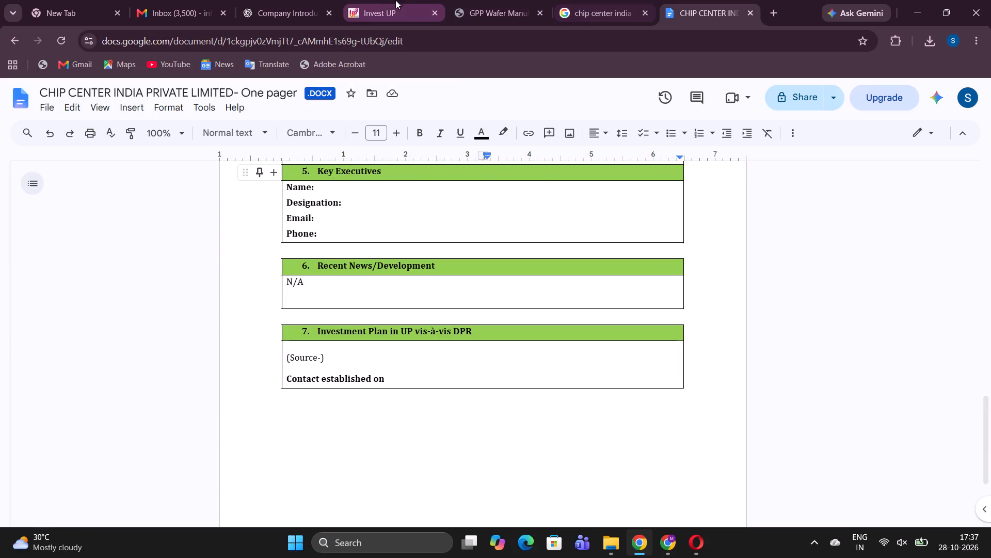
{"action": "left_click", "coordinate": [368, 0]}
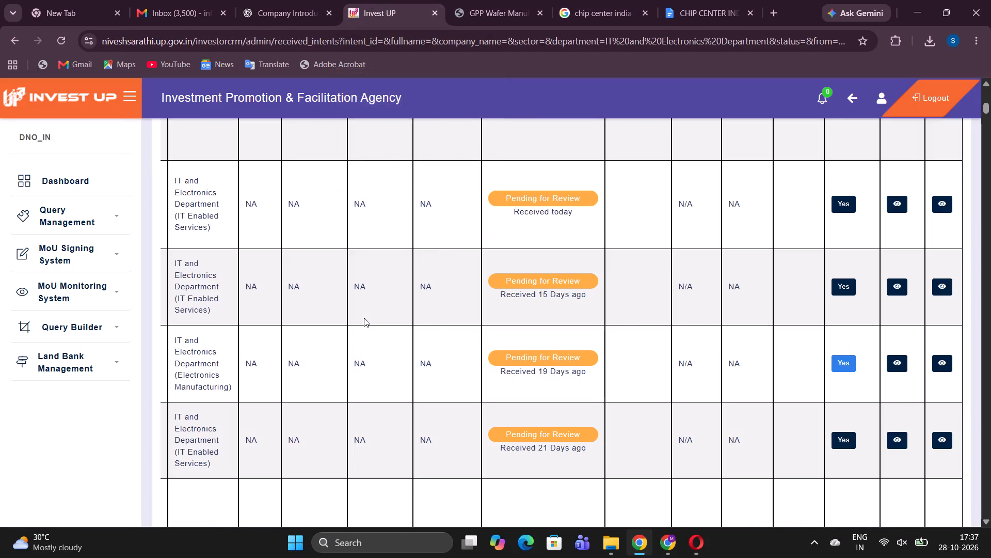
{"action": "scroll", "coordinate": [364, 318], "scroll_direction": "right", "scroll_amount": 5}
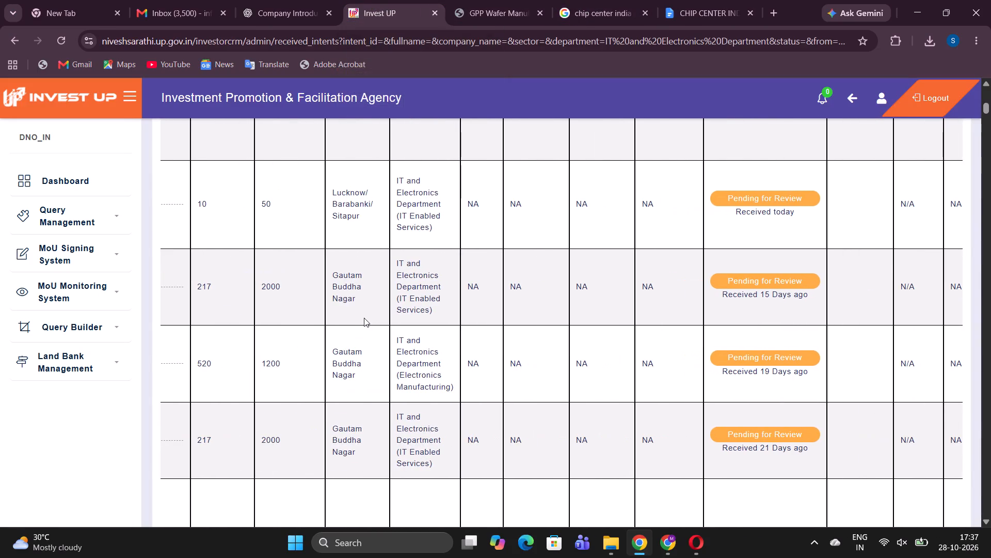
{"action": "scroll", "coordinate": [364, 318], "scroll_direction": "right", "scroll_amount": 9}
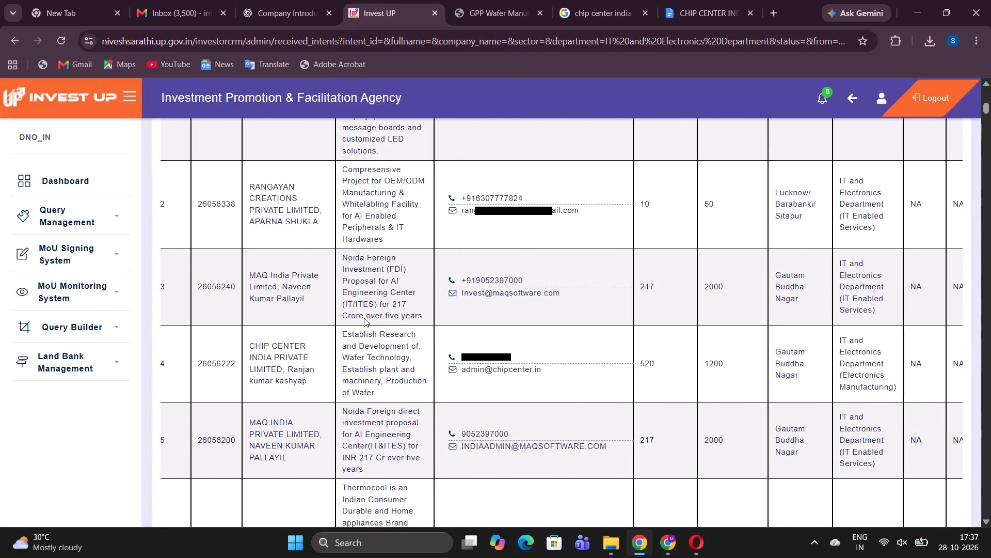
{"action": "scroll", "coordinate": [364, 318], "scroll_direction": "right", "scroll_amount": 1}
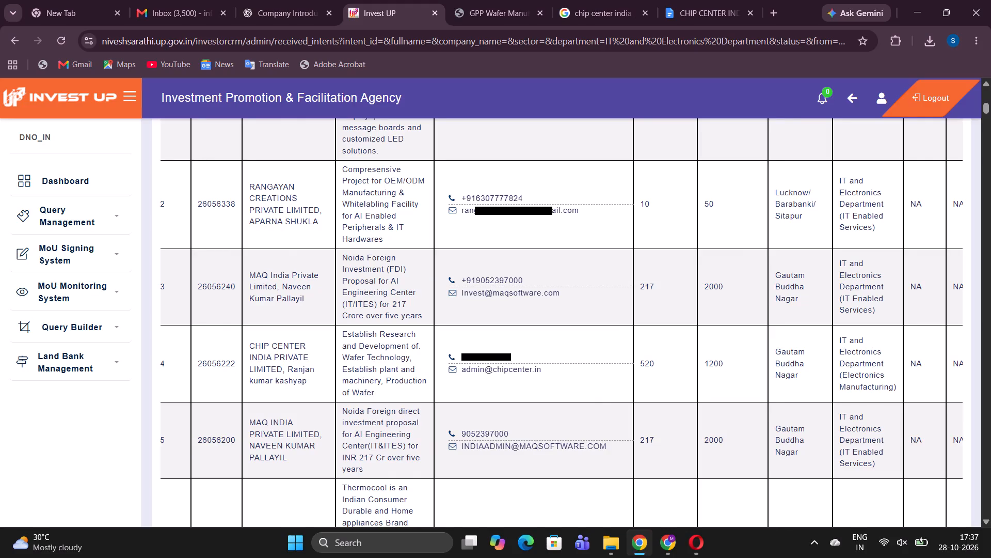
{"action": "left_click_drag", "start_coordinate": [510, 358], "coordinate": [459, 343]}
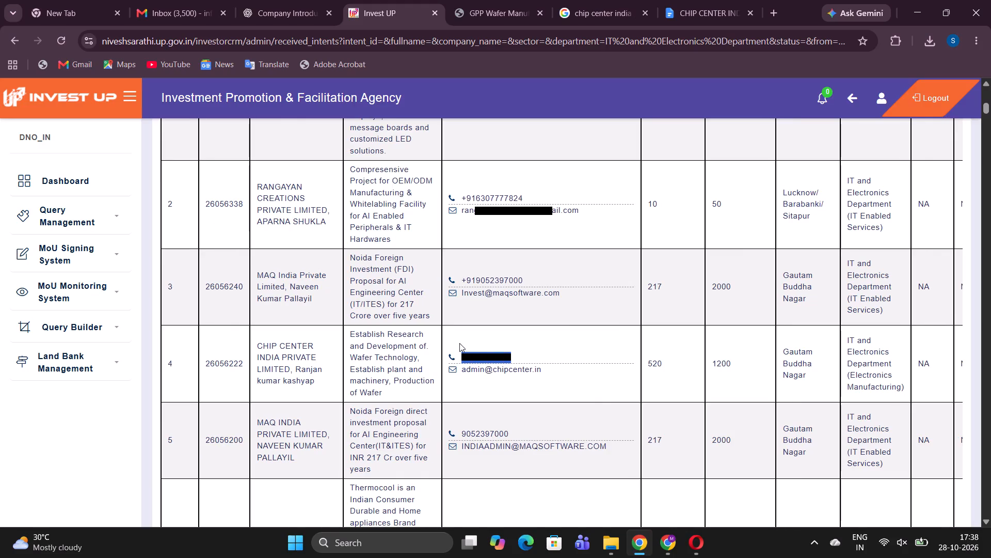
{"action": "key", "text": "ctrl+c"}
{"action": "left_click", "coordinate": [685, 11]}
{"action": "left_click", "coordinate": [322, 191]}
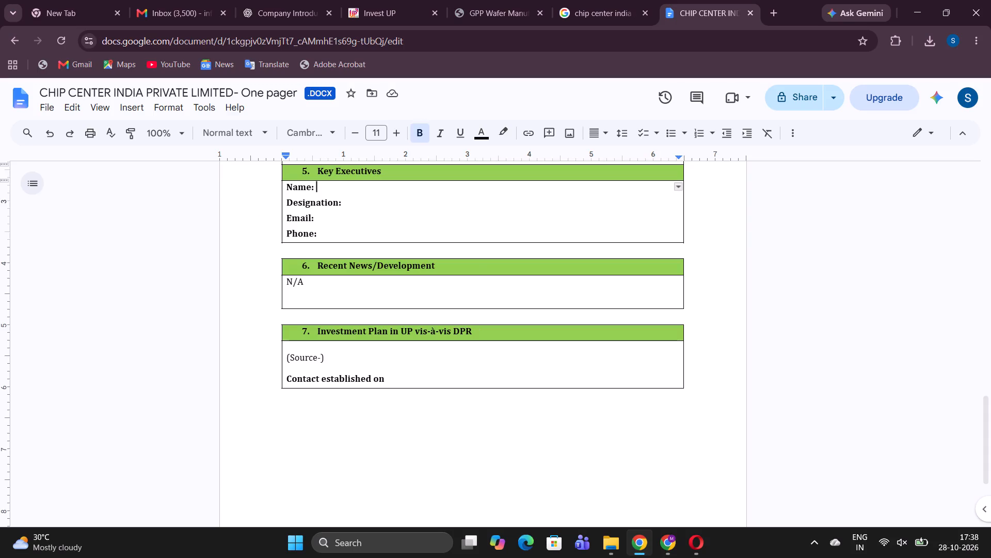
{"action": "key", "text": "ctrl+v"}
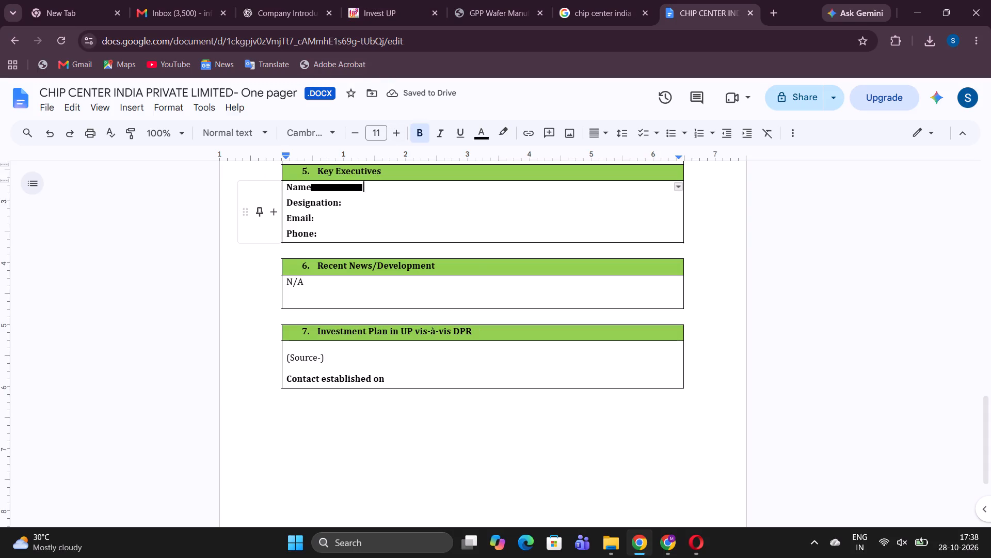
Format the pasted text on the Key Executives Name line as Cambria, size 11, in black.
{"action": "left_click_drag", "start_coordinate": [366, 184], "coordinate": [316, 183]}
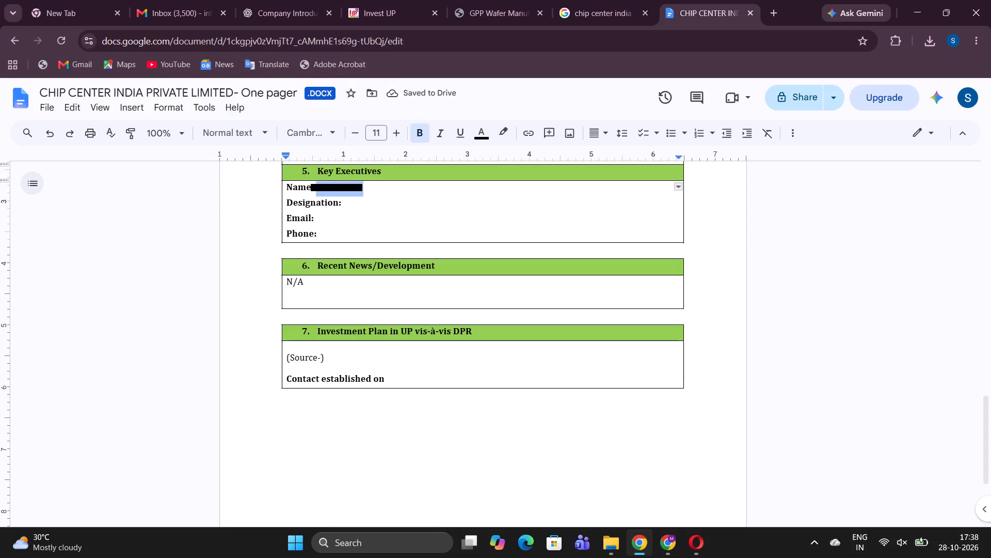
{"action": "left_click_drag", "start_coordinate": [316, 183], "coordinate": [318, 182]}
{"action": "left_click", "coordinate": [332, 130]}
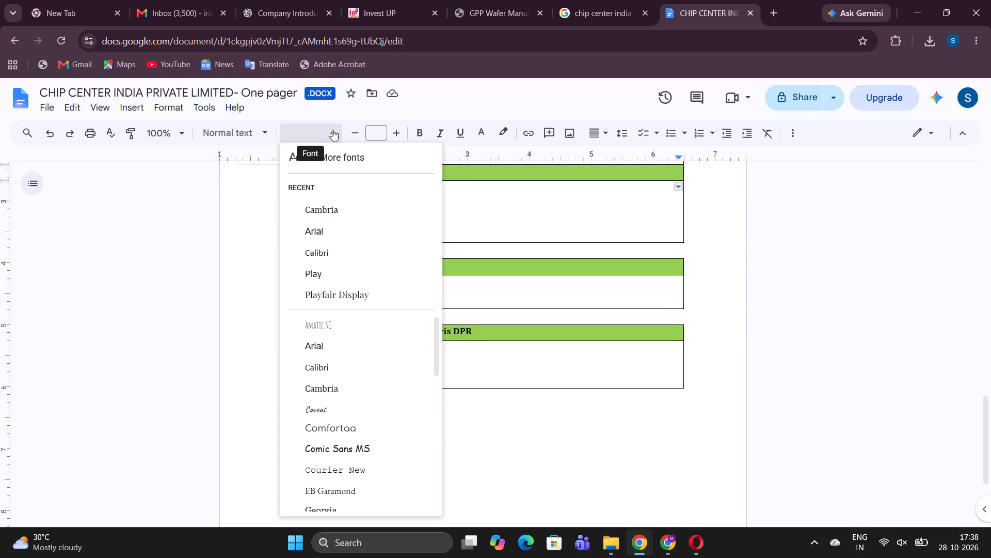
{"action": "left_click", "coordinate": [341, 207]}
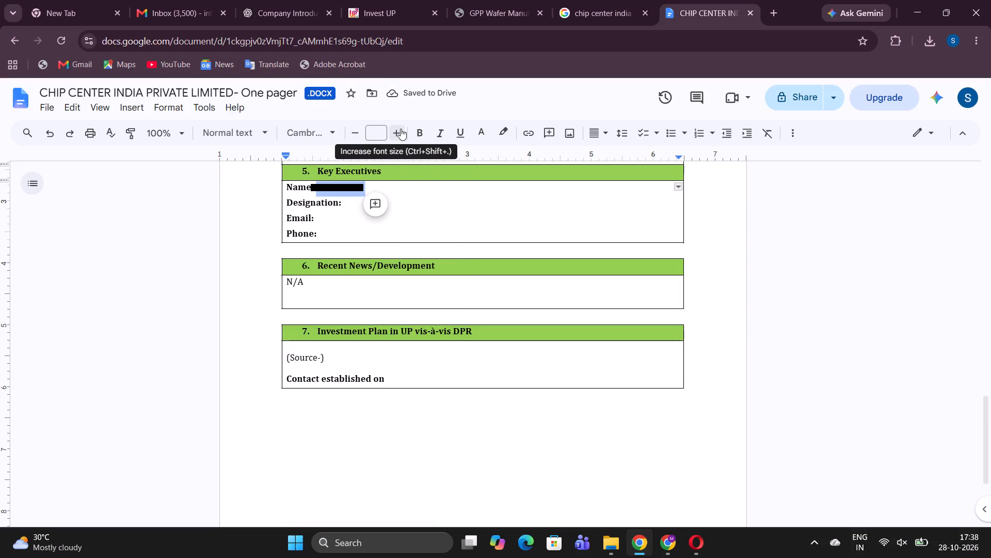
{"action": "left_click", "coordinate": [374, 131]}
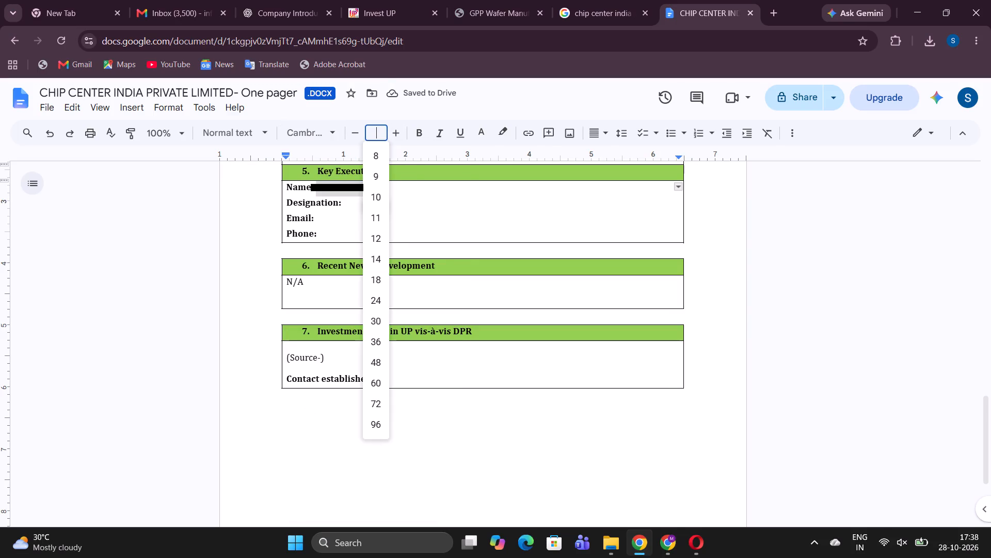
{"action": "type", "text": "11"}
{"action": "key", "text": "Return"}
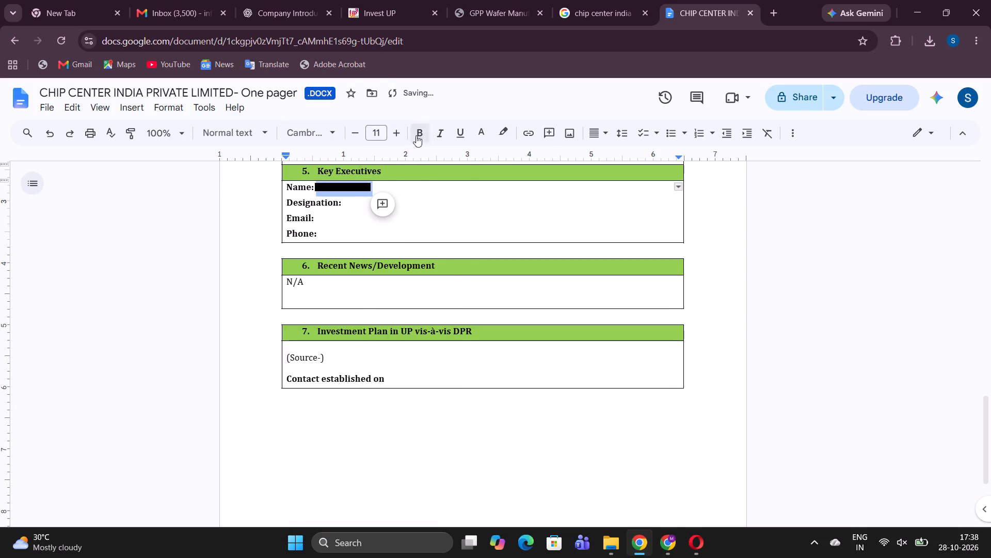
{"action": "left_click", "coordinate": [479, 135]}
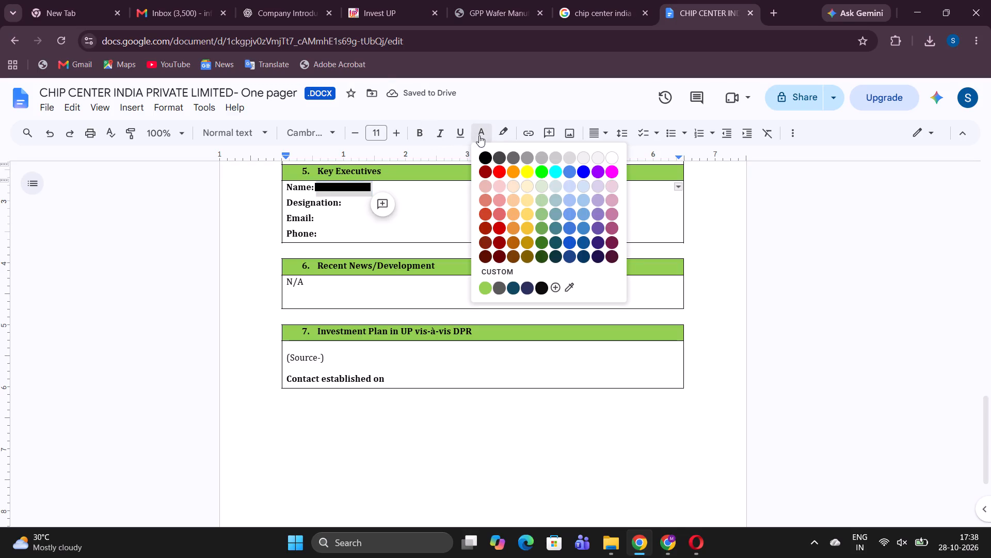
{"action": "left_click", "coordinate": [484, 152]}
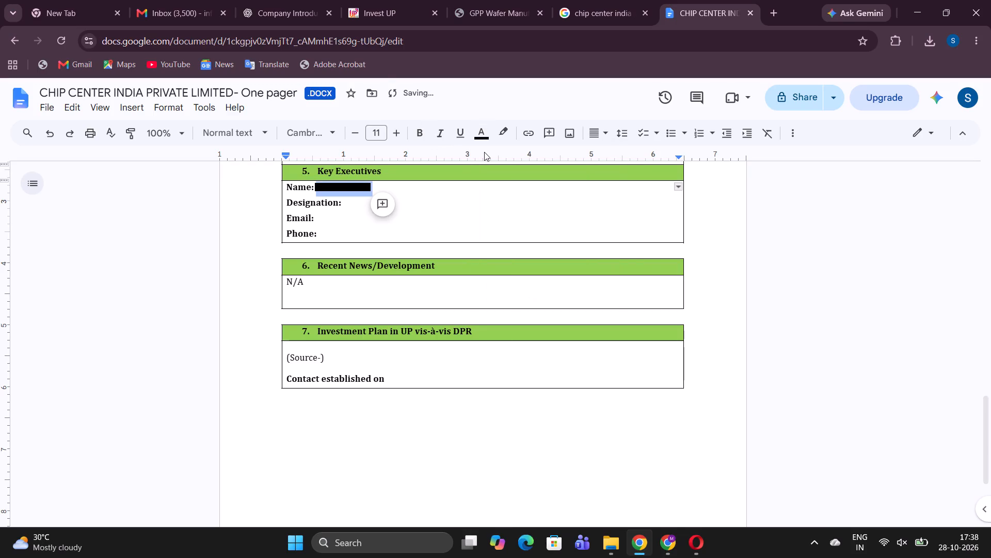
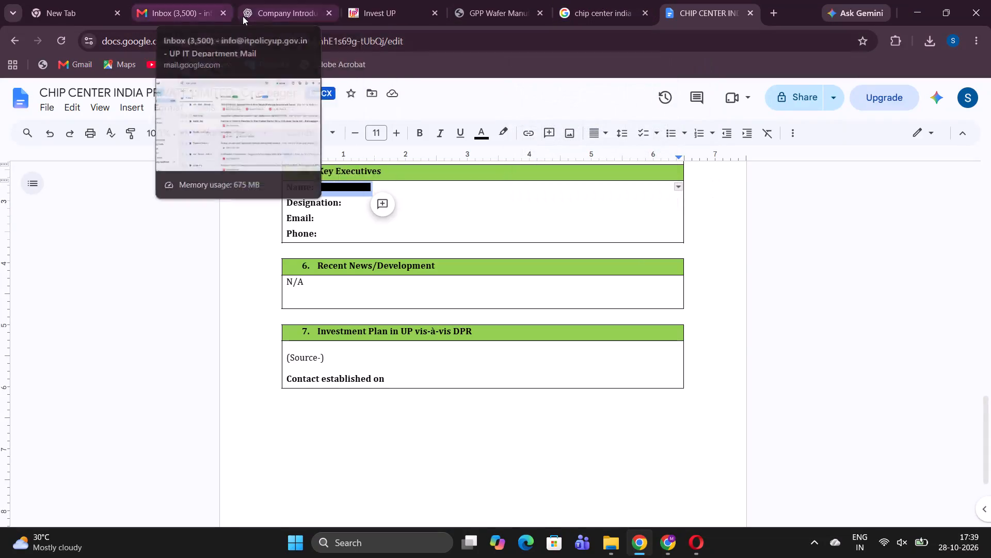
Copy the contact person's name from Chip Center India's Invest UP intent onto the Designation line of the one pager's Key Executives section.
{"action": "left_click", "coordinate": [396, 6]}
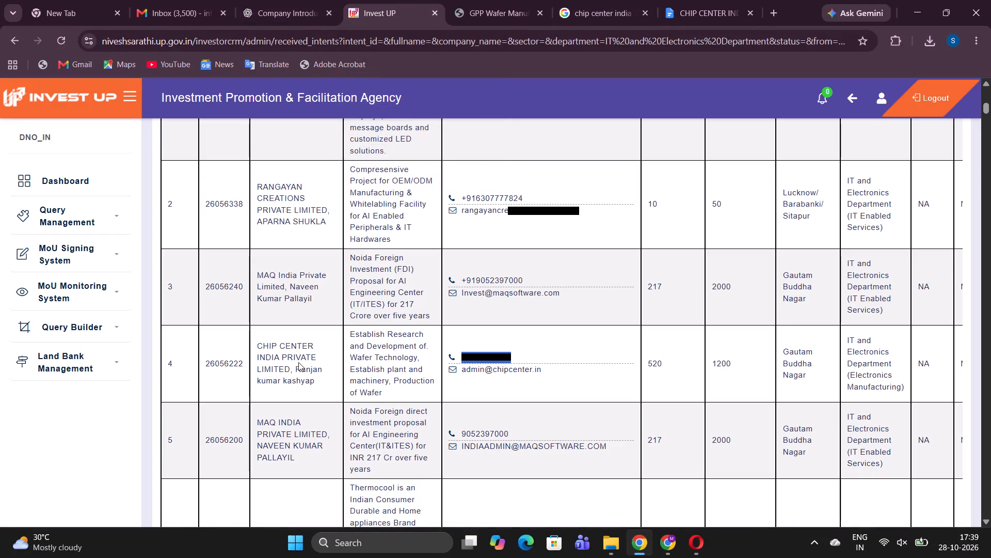
{"action": "left_click_drag", "start_coordinate": [295, 367], "coordinate": [316, 379]}
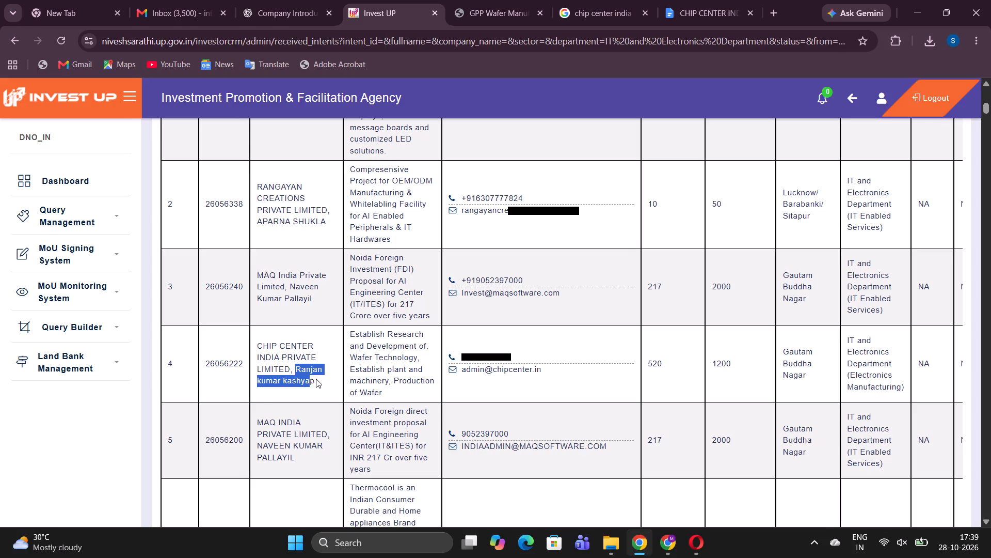
{"action": "left_click_drag", "start_coordinate": [316, 379], "coordinate": [316, 379]}
{"action": "key", "text": "ctrl+c"}
{"action": "left_click", "coordinate": [689, 8]}
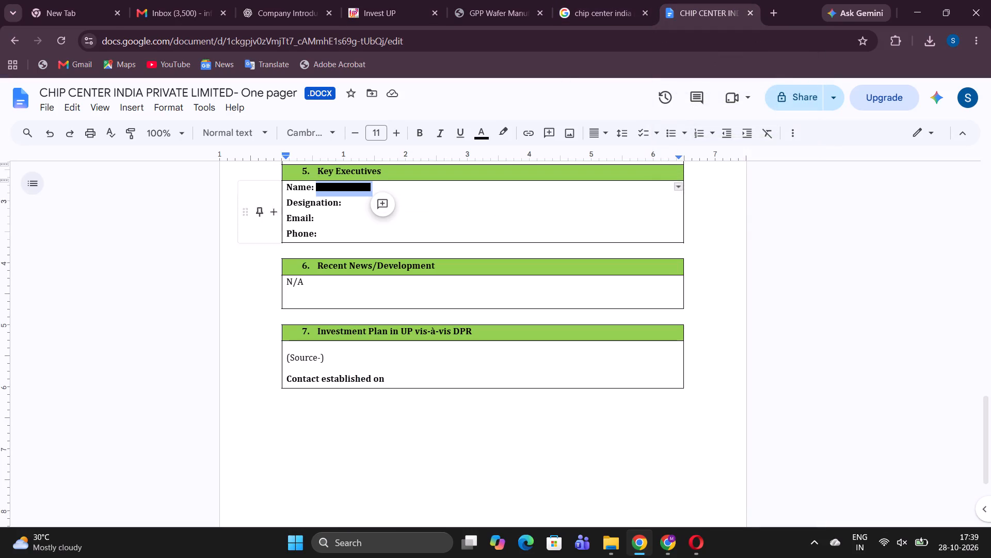
{"action": "left_click", "coordinate": [347, 205]}
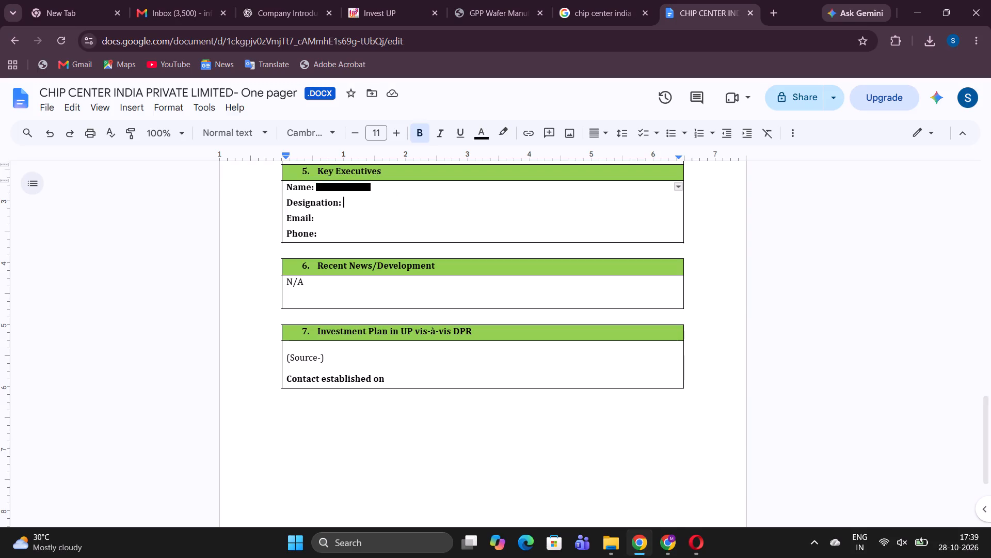
{"action": "key", "text": "ctrl+v"}
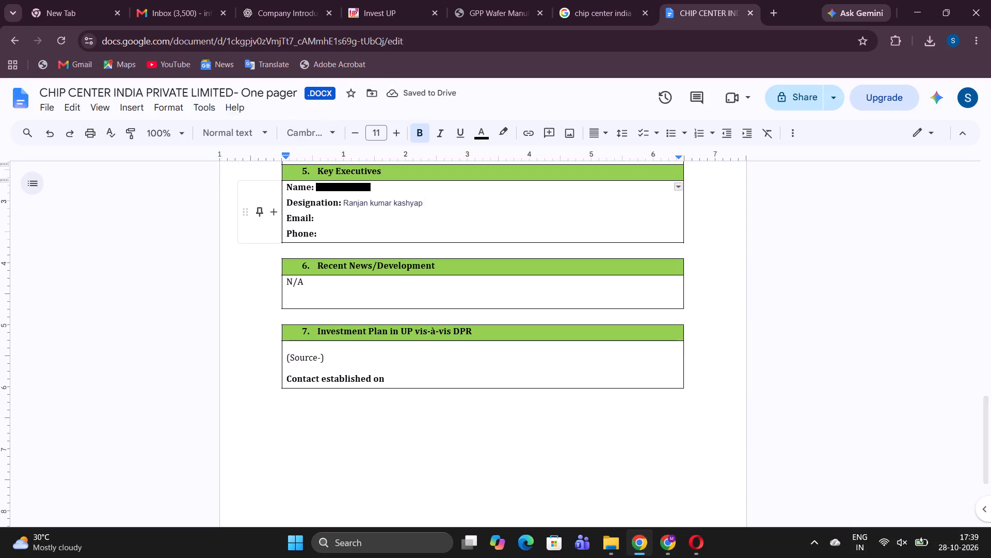
Move the phone number from the Name line to the Phone line of the Key Executives section.
{"action": "left_click_drag", "start_coordinate": [317, 185], "coordinate": [376, 184]}
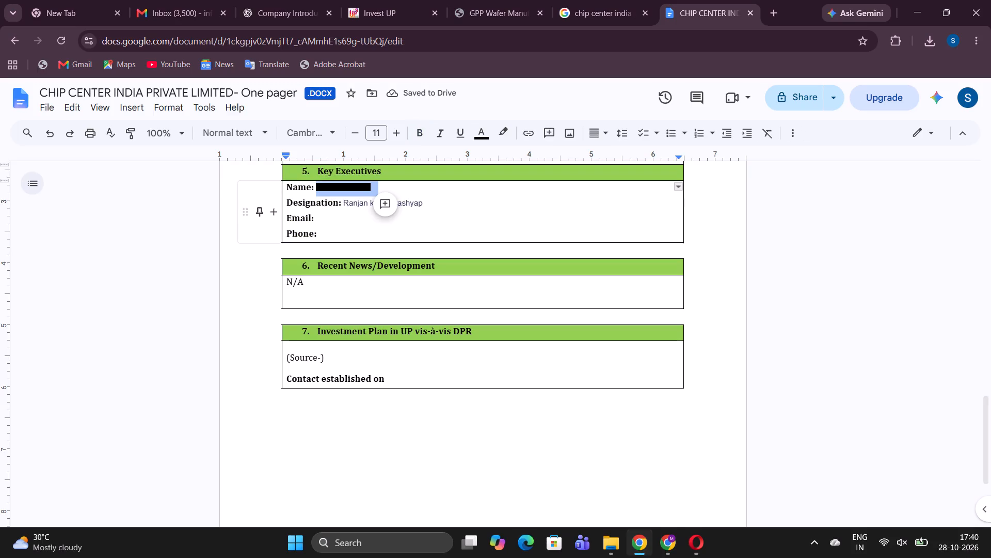
{"action": "key", "text": "ctrl+c"}
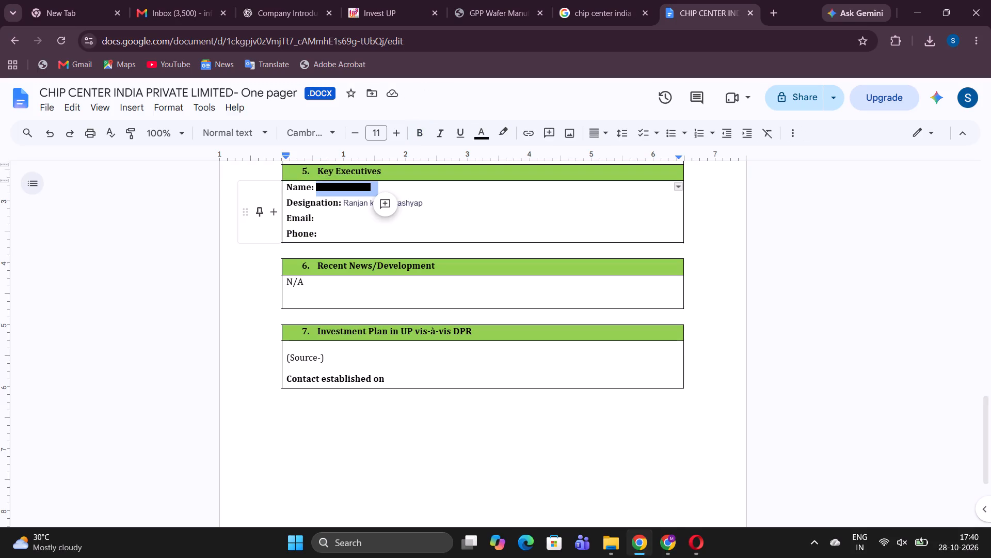
{"action": "left_click", "coordinate": [329, 234]}
{"action": "key", "text": "ctrl+v"}
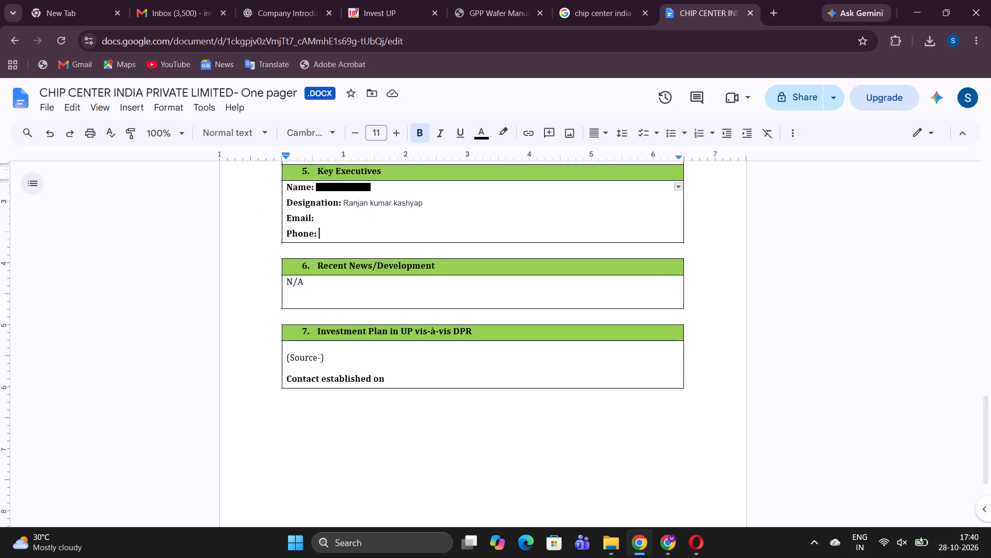
{"action": "key", "text": "BackSpace"}
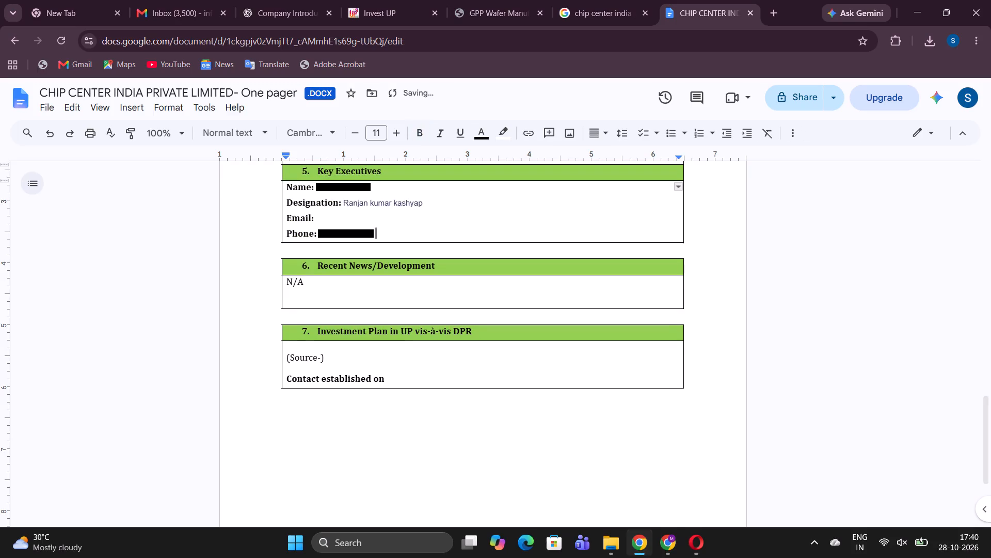
{"action": "left_click_drag", "start_coordinate": [317, 187], "coordinate": [370, 186]}
{"action": "key", "text": "BackSpace"}
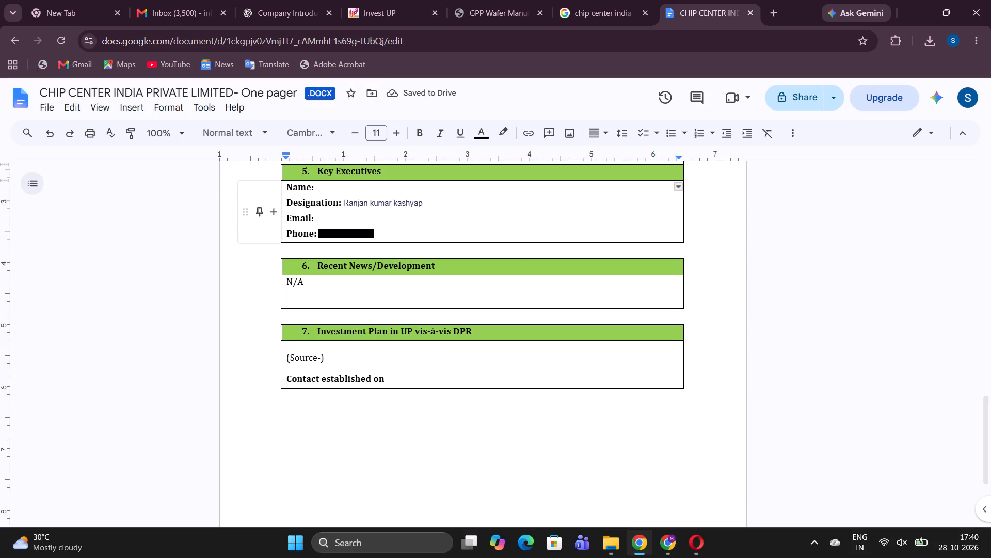
Move the contact person's name from the Designation line to the Name line of the Key Executives section.
{"action": "left_click_drag", "start_coordinate": [344, 203], "coordinate": [424, 200]}
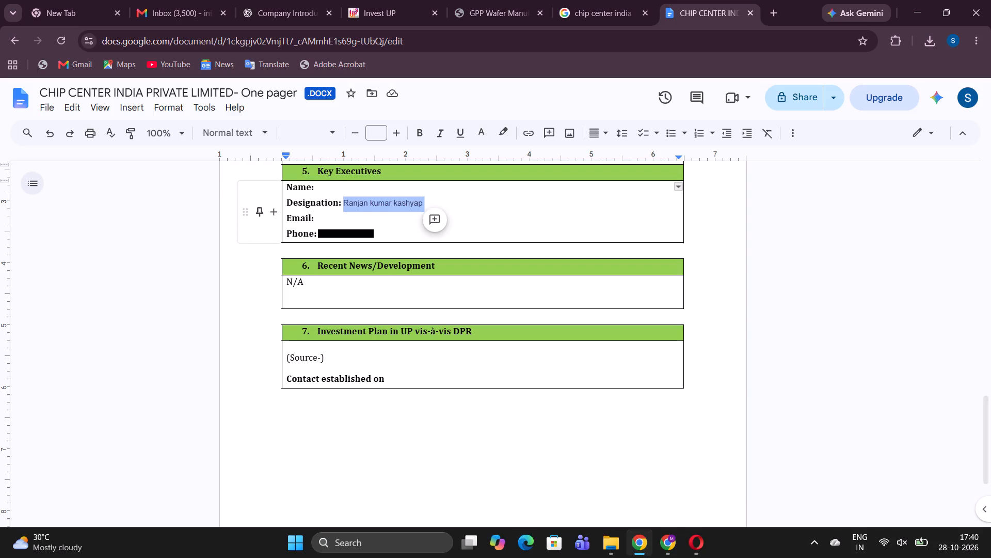
{"action": "key", "text": "ctrl+c"}
{"action": "key", "text": "BackSpace"}
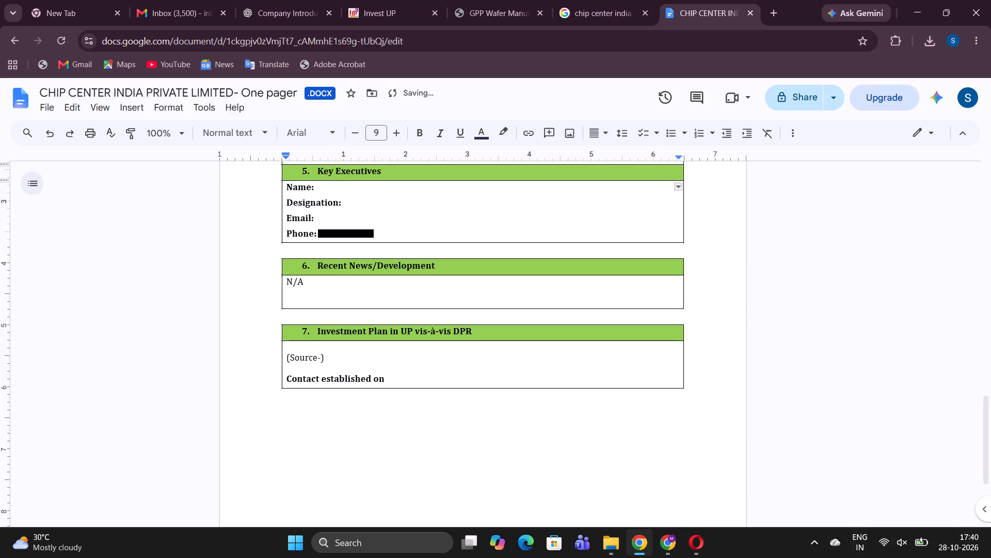
{"action": "left_click", "coordinate": [322, 186]}
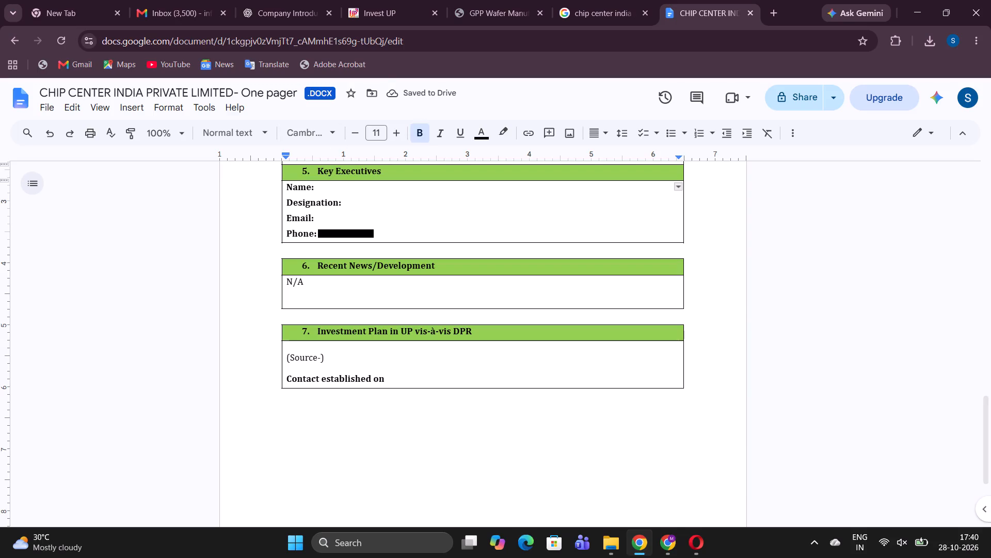
{"action": "key", "text": "ctrl+v"}
Format the contact person's name on the Name line as Cambria, size 11, in black.
{"action": "left_click_drag", "start_coordinate": [317, 188], "coordinate": [394, 190]}
{"action": "left_click", "coordinate": [337, 129]}
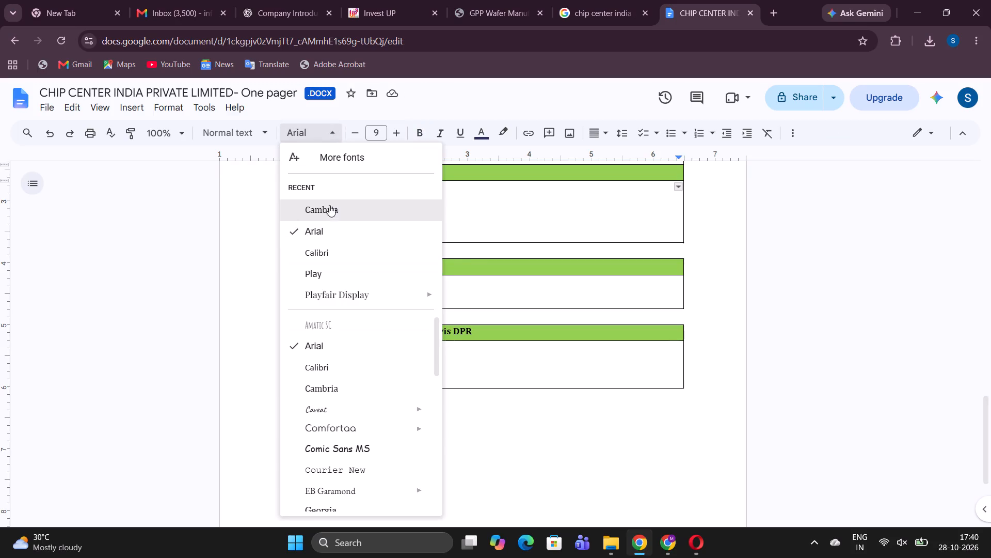
{"action": "left_click", "coordinate": [329, 209]}
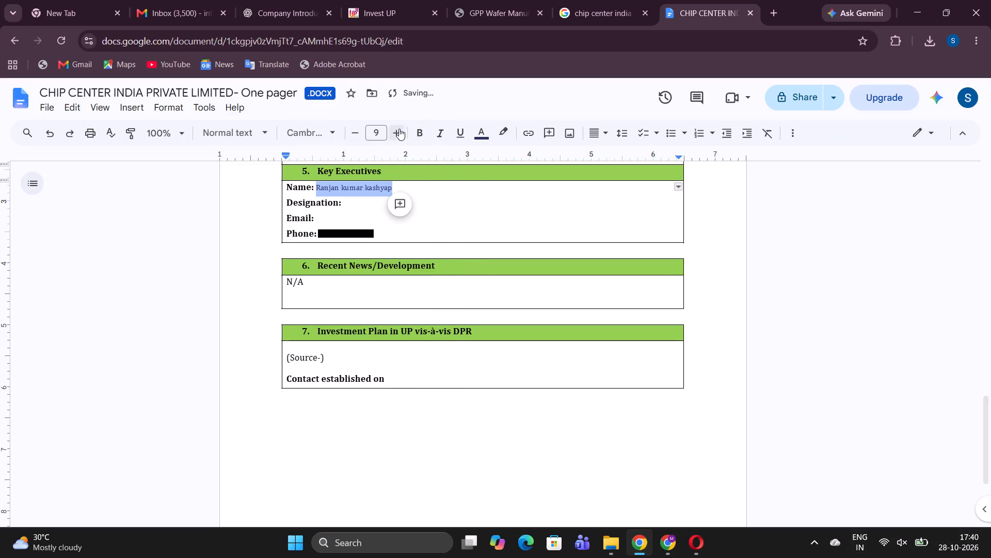
{"action": "double_click", "coordinate": [397, 131]}
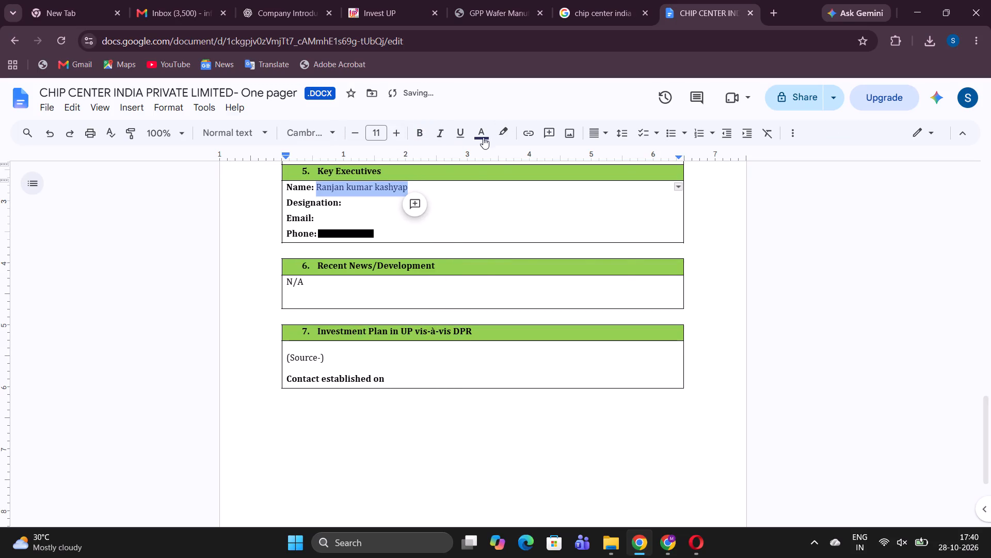
{"action": "left_click", "coordinate": [483, 136]}
{"action": "left_click", "coordinate": [486, 157]}
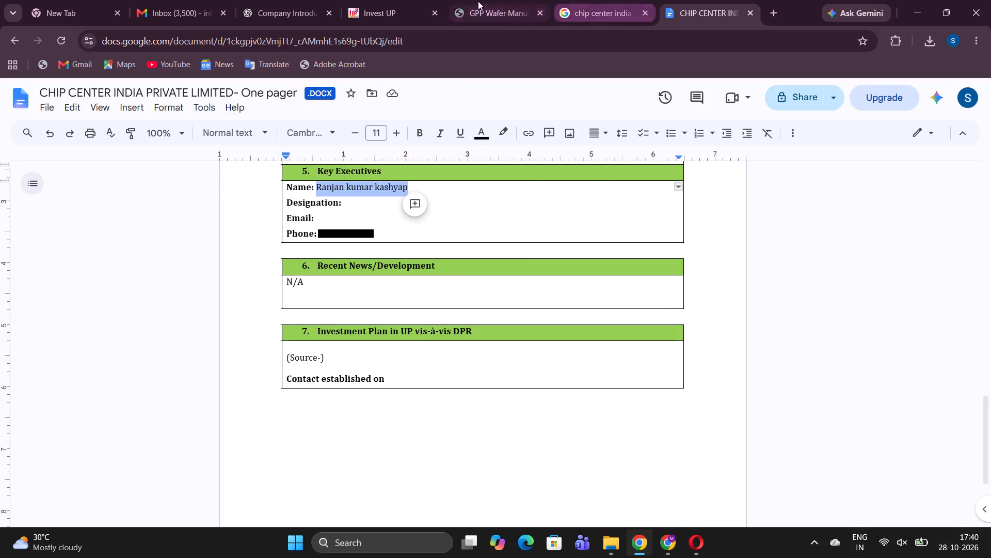
Copy the contact email from Chip Center India's Invest UP intent onto the Email line of the one pager's Key Executives section.
{"action": "left_click", "coordinate": [372, 18]}
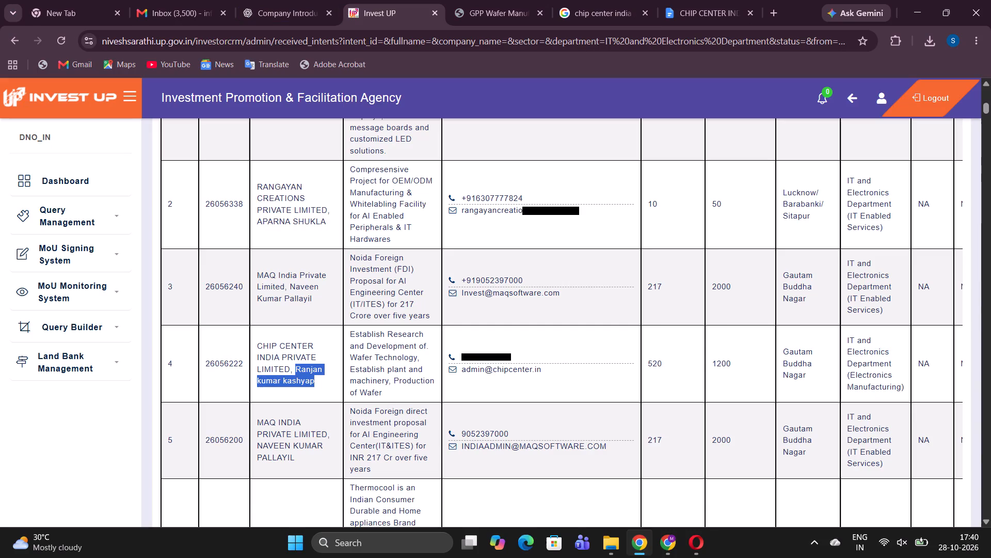
{"action": "left_click_drag", "start_coordinate": [463, 367], "coordinate": [545, 367]}
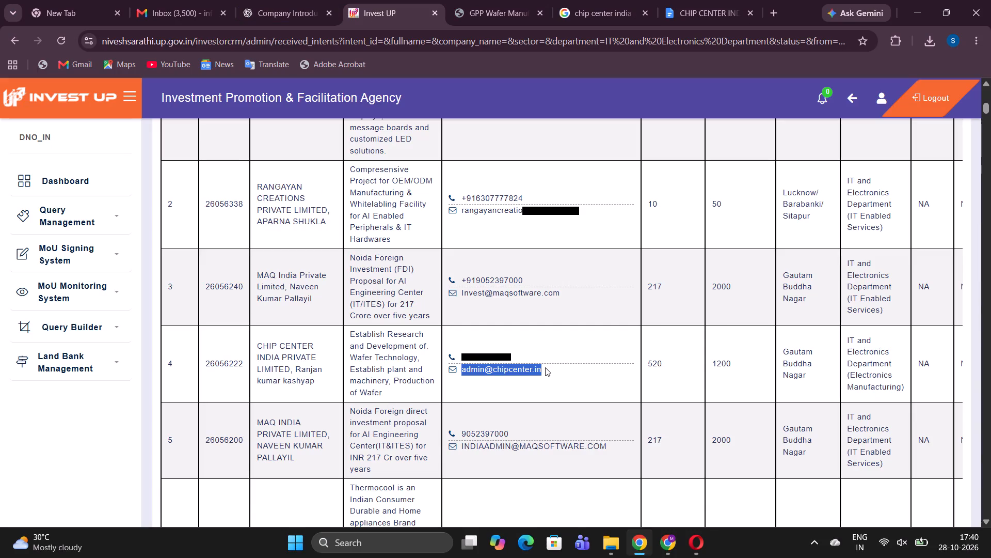
{"action": "left_click_drag", "start_coordinate": [545, 367], "coordinate": [545, 364]}
{"action": "key", "text": "ctrl+c"}
{"action": "left_click", "coordinate": [695, 7]}
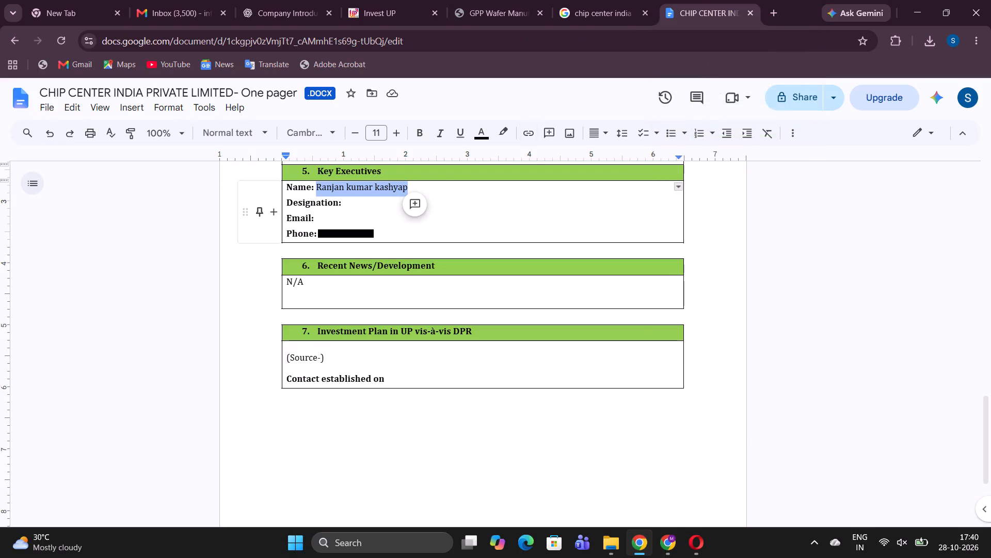
{"action": "left_click", "coordinate": [337, 221]}
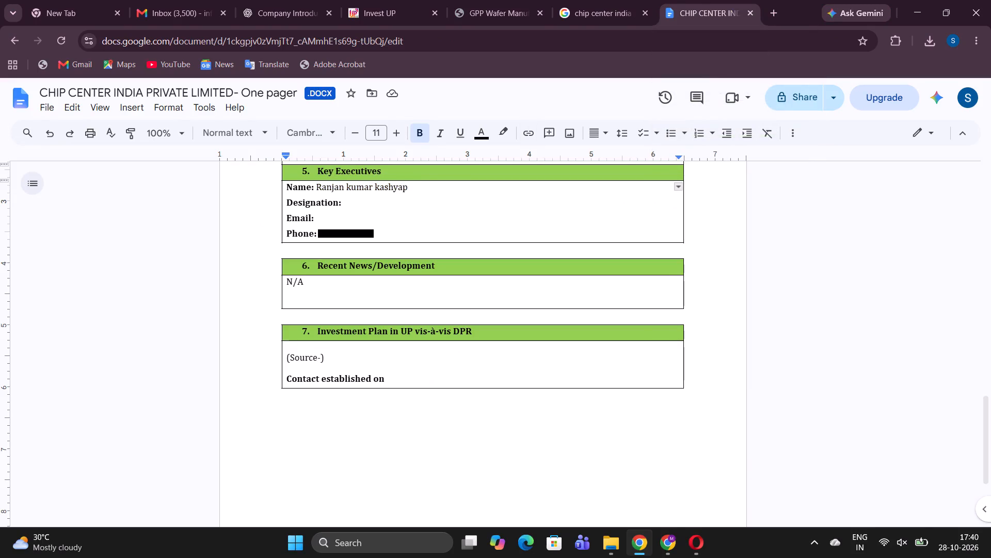
{"action": "key", "text": "ctrl+v"}
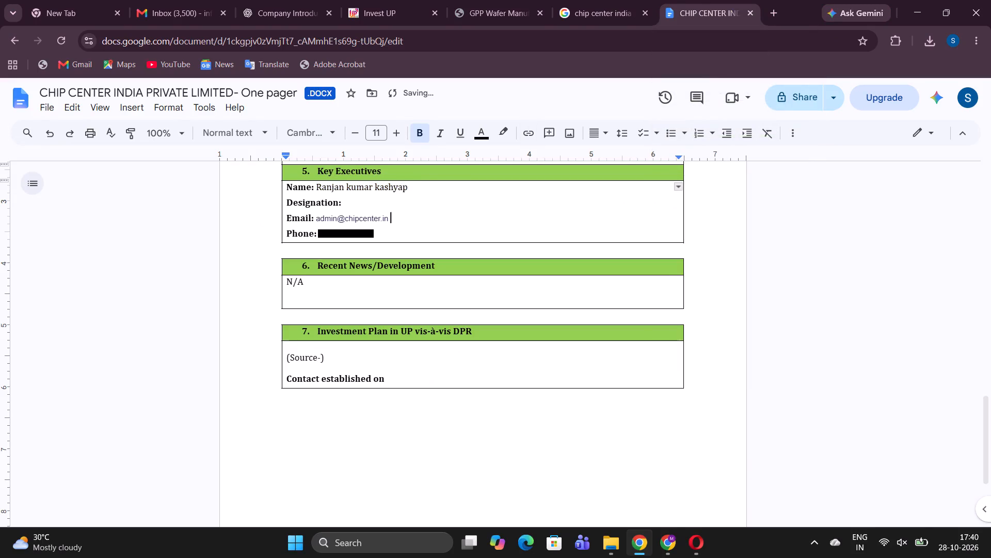
Format the email address on the Email line of the Key Executives section as Cambria, size 11.
{"action": "left_click_drag", "start_coordinate": [318, 219], "coordinate": [378, 212]}
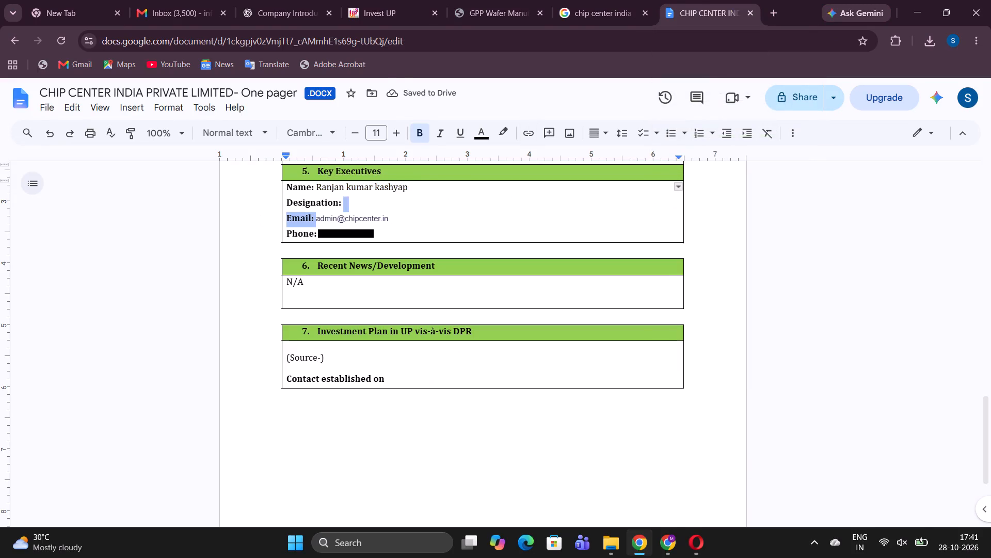
{"action": "left_click_drag", "start_coordinate": [378, 212], "coordinate": [388, 217]}
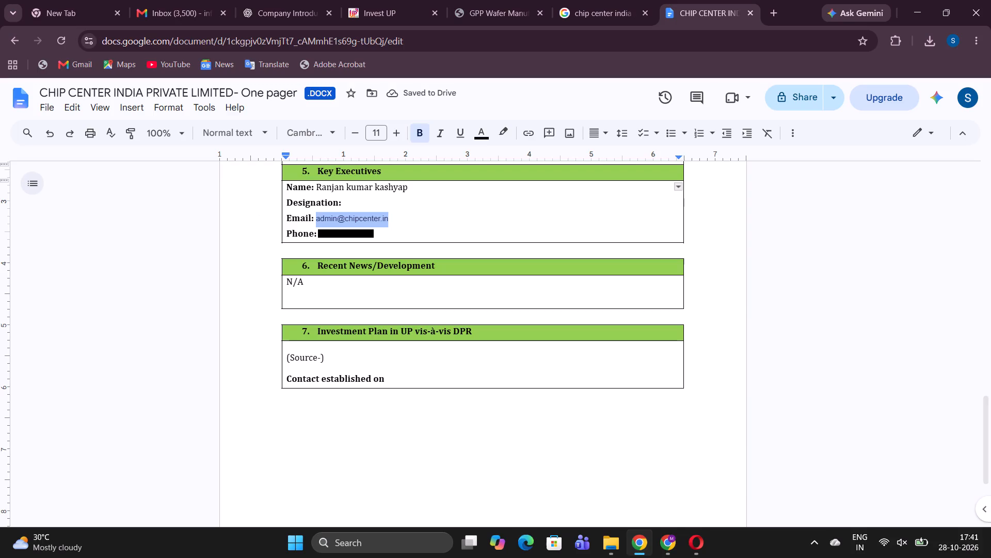
{"action": "left_click_drag", "start_coordinate": [388, 217], "coordinate": [388, 216]}
{"action": "left_click", "coordinate": [332, 132]}
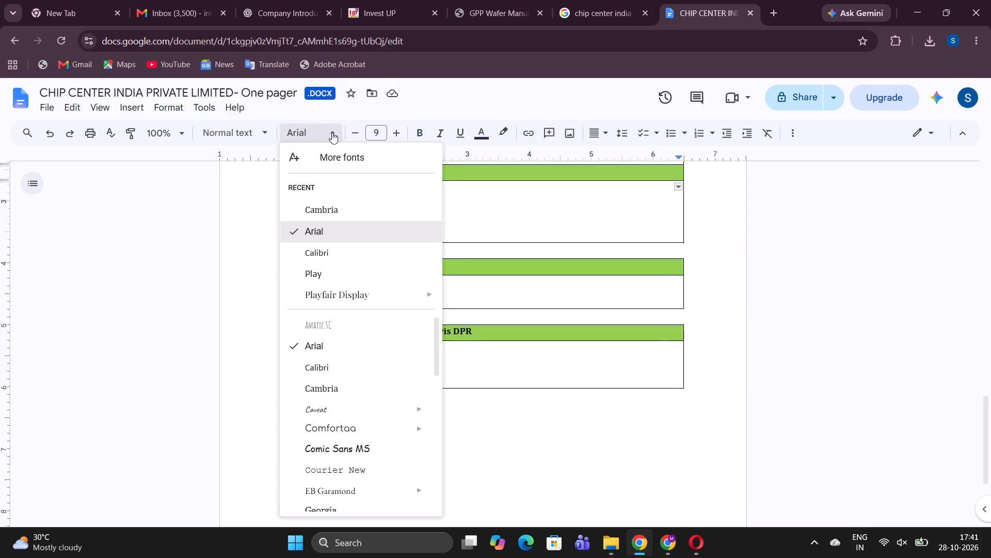
{"action": "left_click", "coordinate": [328, 212]}
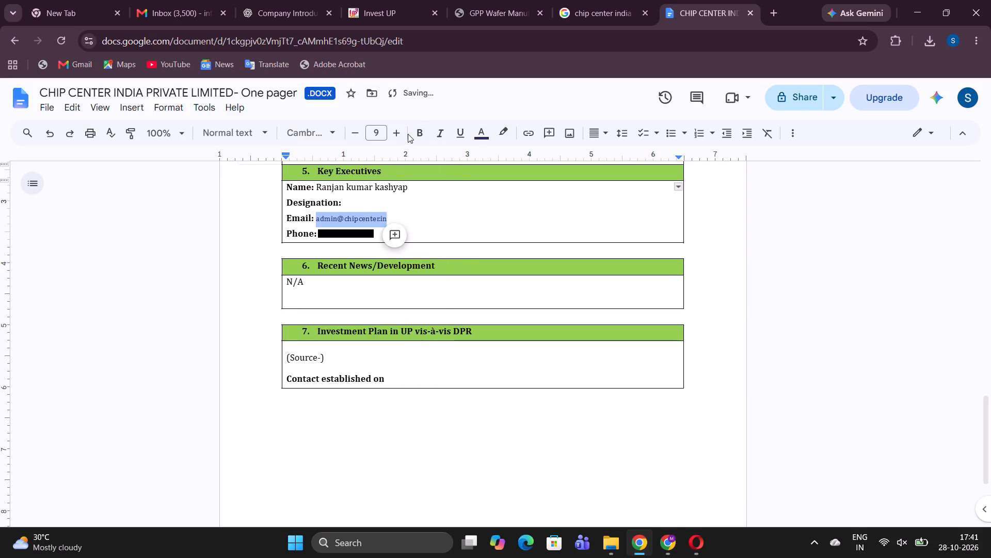
{"action": "double_click", "coordinate": [401, 133]}
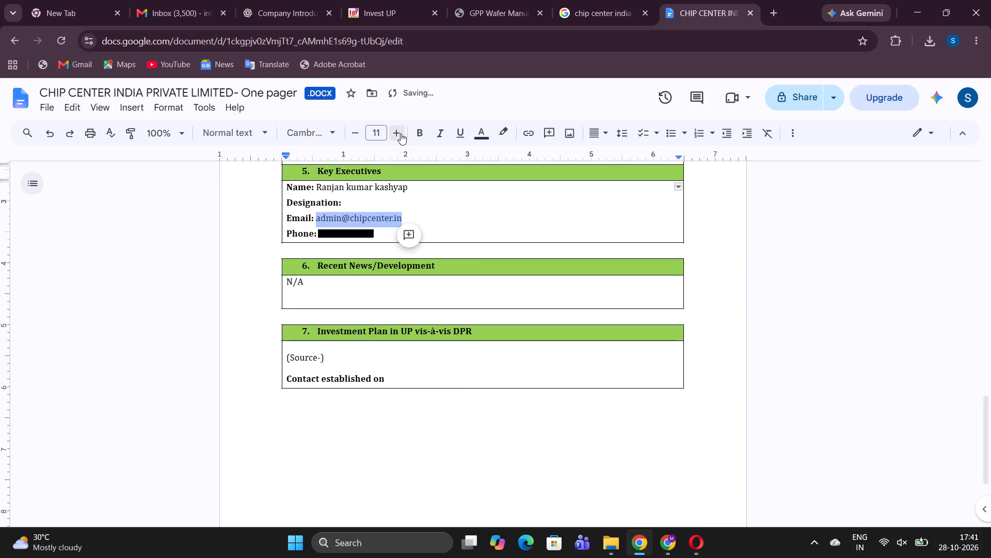
{"action": "left_click", "coordinate": [460, 205]}
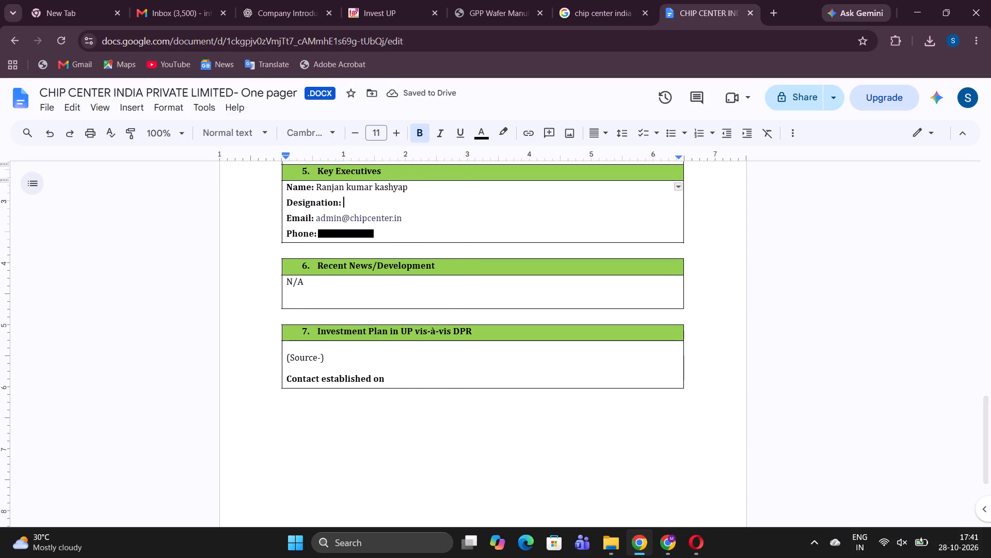
Delete the N/A entry from the one pager's Recent News/Development section.
{"action": "left_click", "coordinate": [307, 282]}
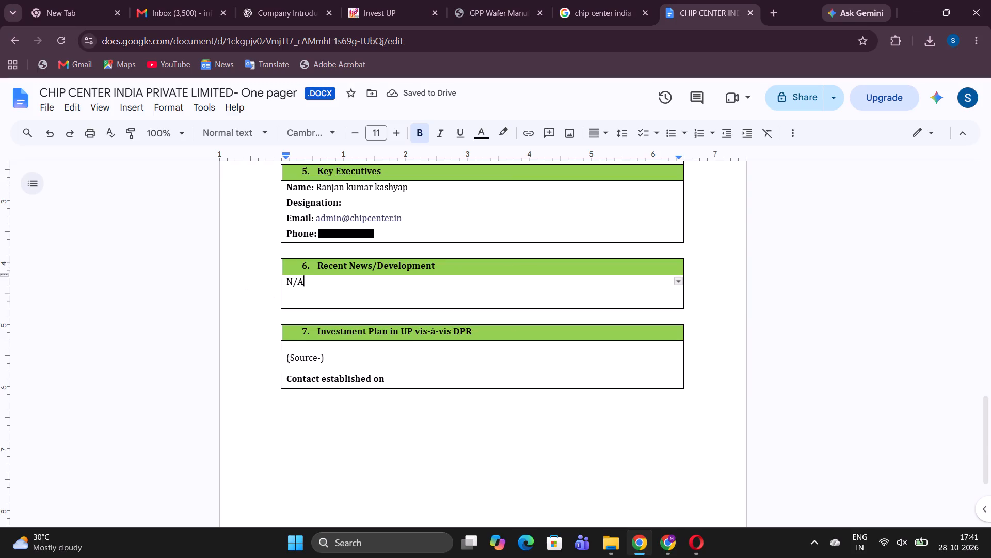
{"action": "key", "text": "BackSpace"}
{"action": "key", "text": "BackSpace"}
{"action": "key", "text": "BackSpace"}
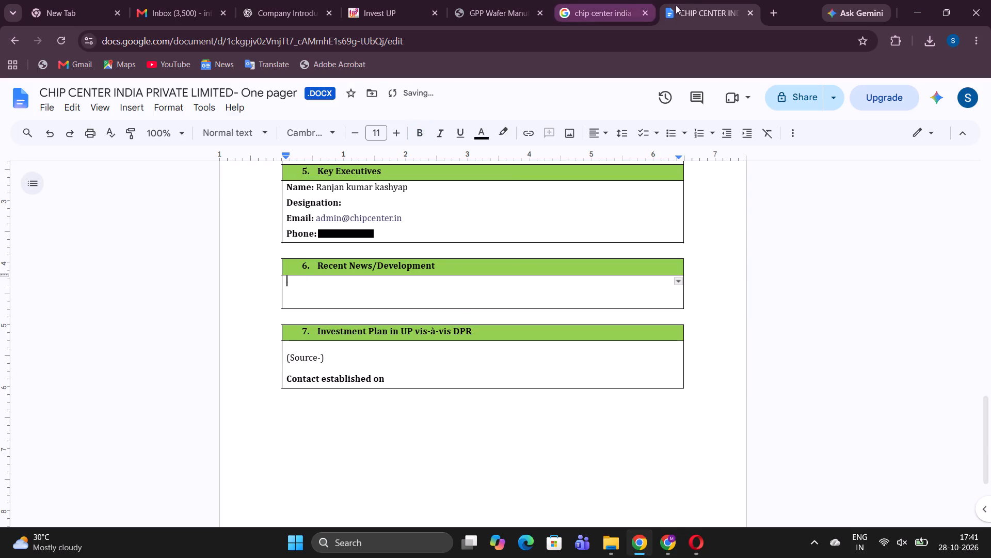
Return to the Google search results for Chip Center India Private Limited.
{"action": "left_click", "coordinate": [603, 5]}
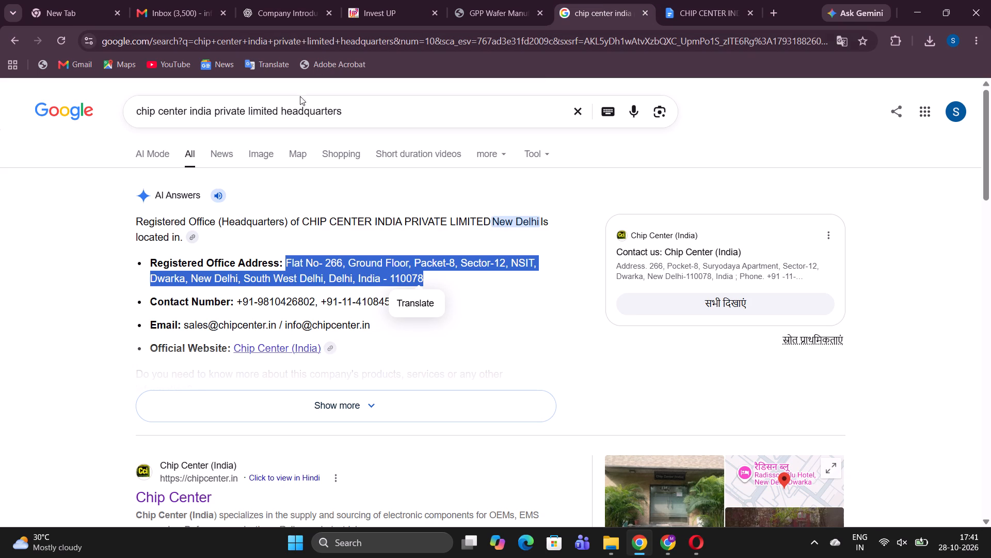
Change the Google headquarters query to search for "latest news or development chip center india private limited".
{"action": "left_click_drag", "start_coordinate": [283, 111], "coordinate": [381, 103]}
{"action": "key", "text": "BackSpace"}
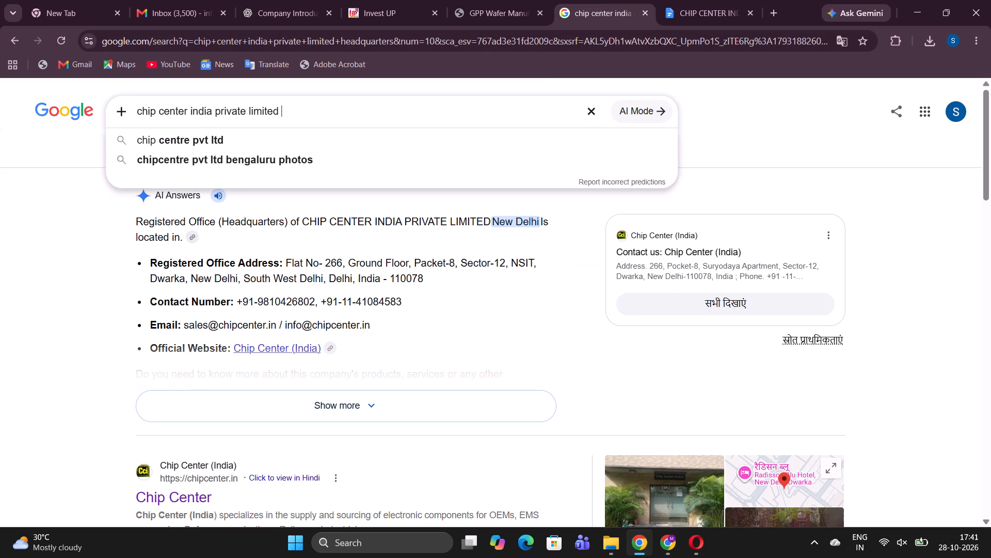
{"action": "left_click", "coordinate": [137, 111]}
{"action": "type", "text": "news od"}
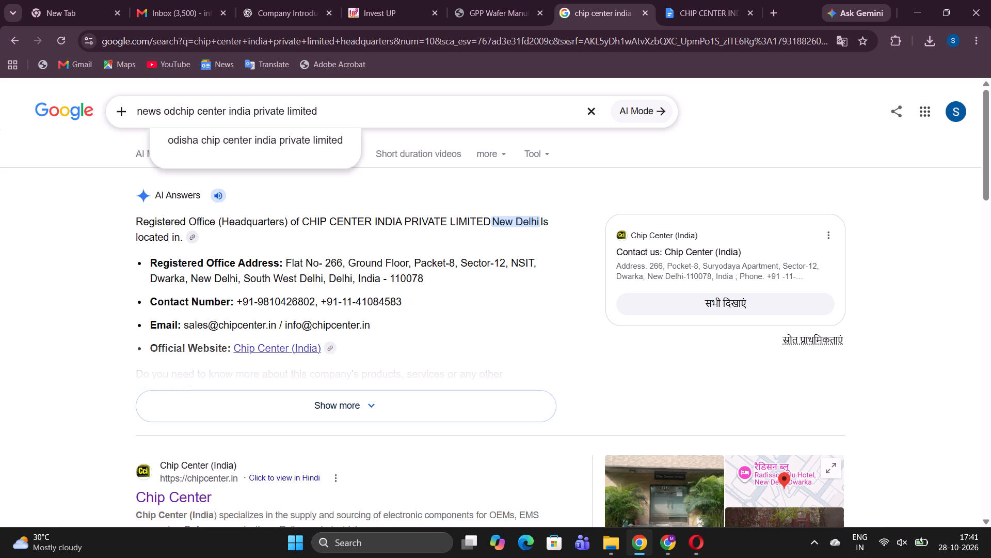
{"action": "key", "text": "BackSpace"}
{"action": "type", "text": "r"}
{"action": "key", "text": "space"}
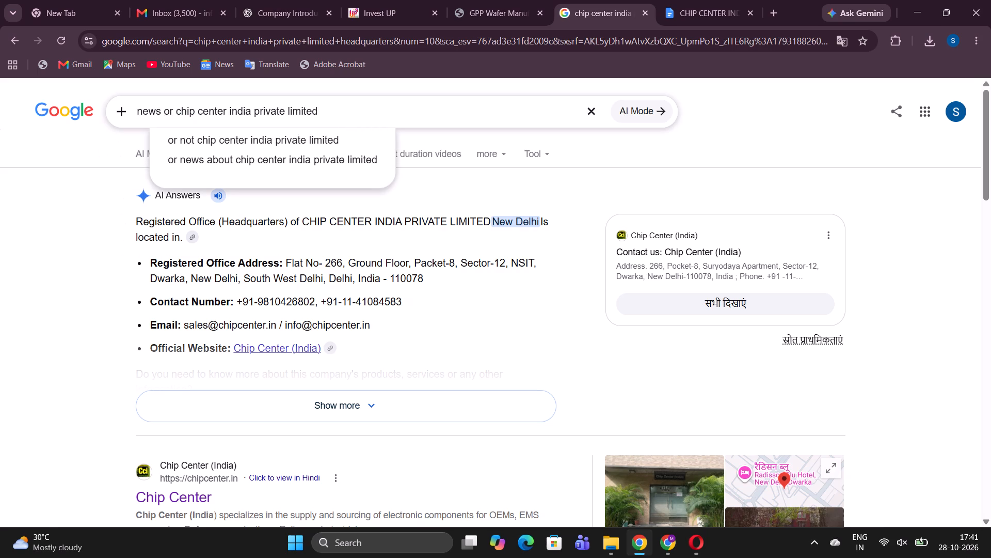
{"action": "type", "text": "de"}
{"action": "key", "text": "v"}
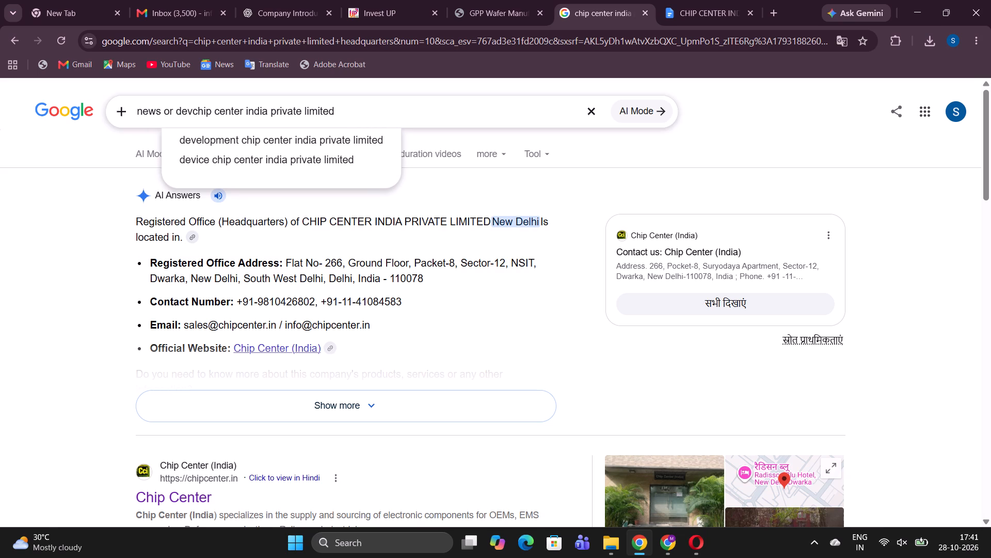
{"action": "type", "text": "elopment"}
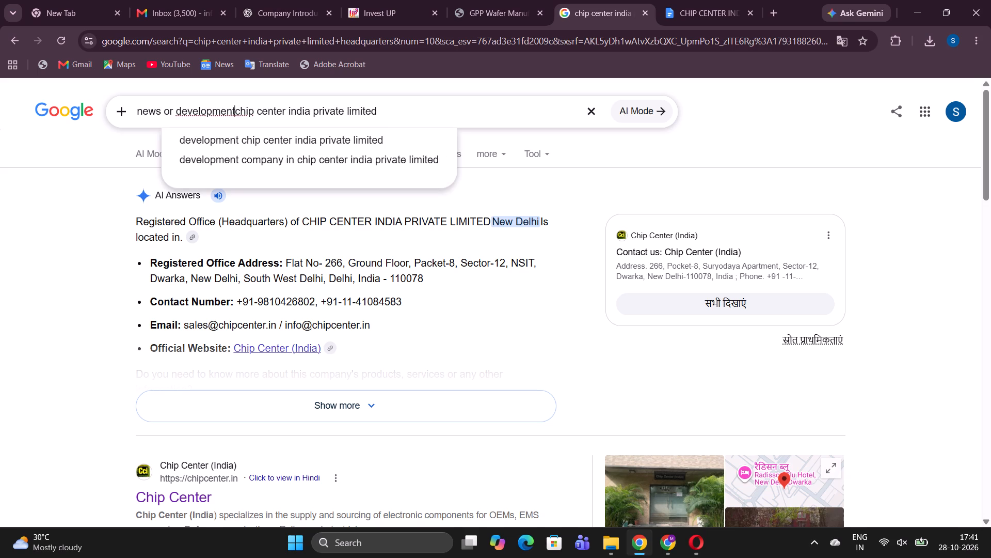
{"action": "key", "text": "space"}
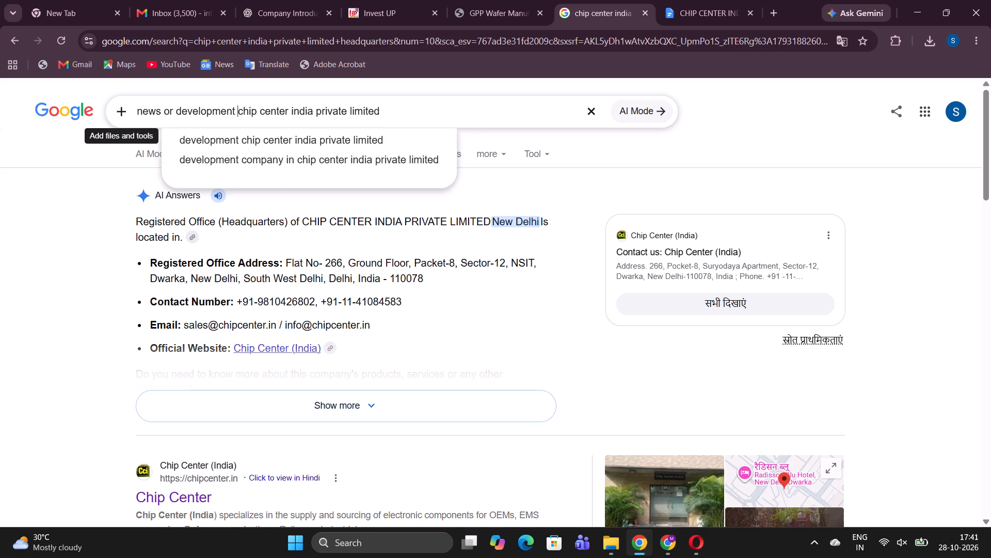
{"action": "left_click", "coordinate": [139, 111]}
{"action": "type", "text": "latest"}
{"action": "key", "text": "space"}
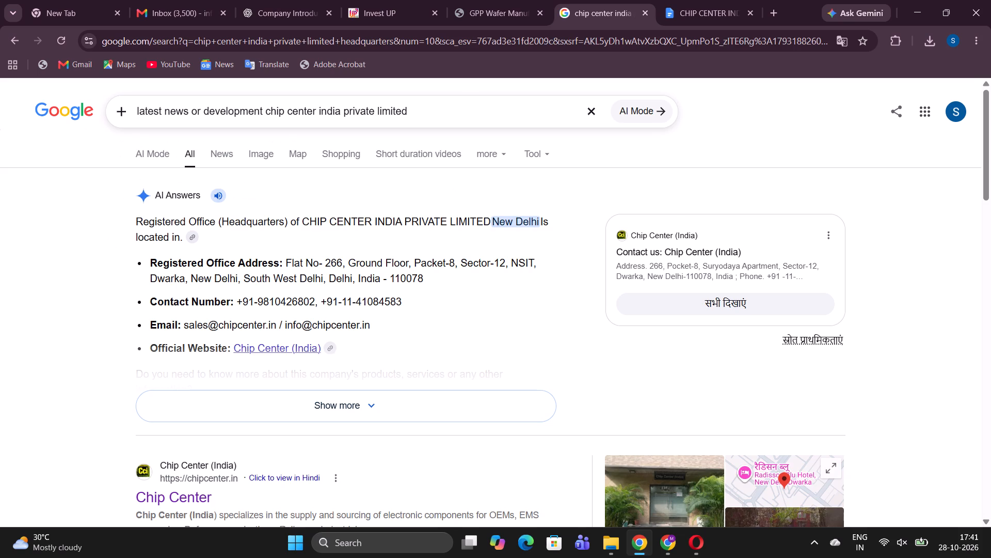
{"action": "key", "text": "Return"}
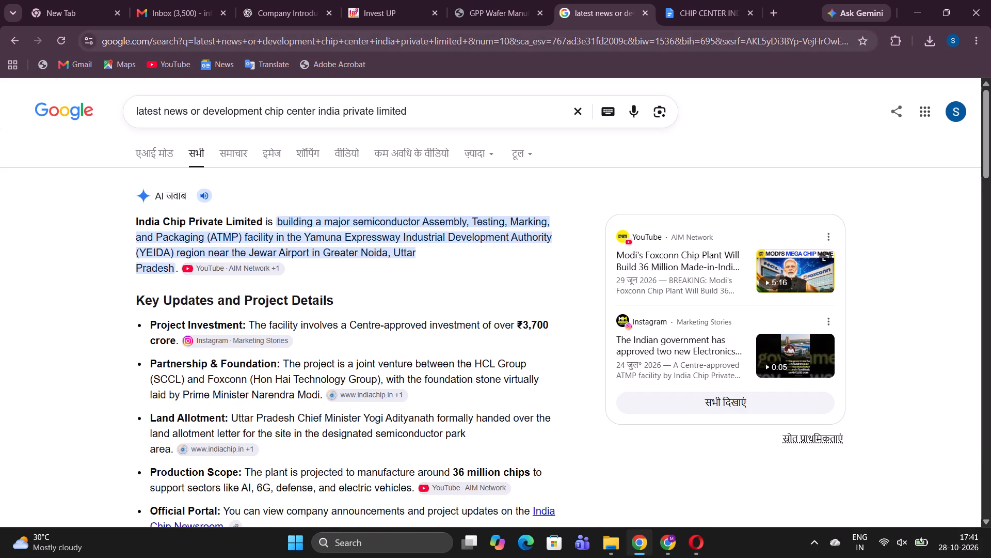
Examine the news results and the general web results for recent developments about Chip Center India Private Limited.
{"action": "left_click", "coordinate": [223, 160]}
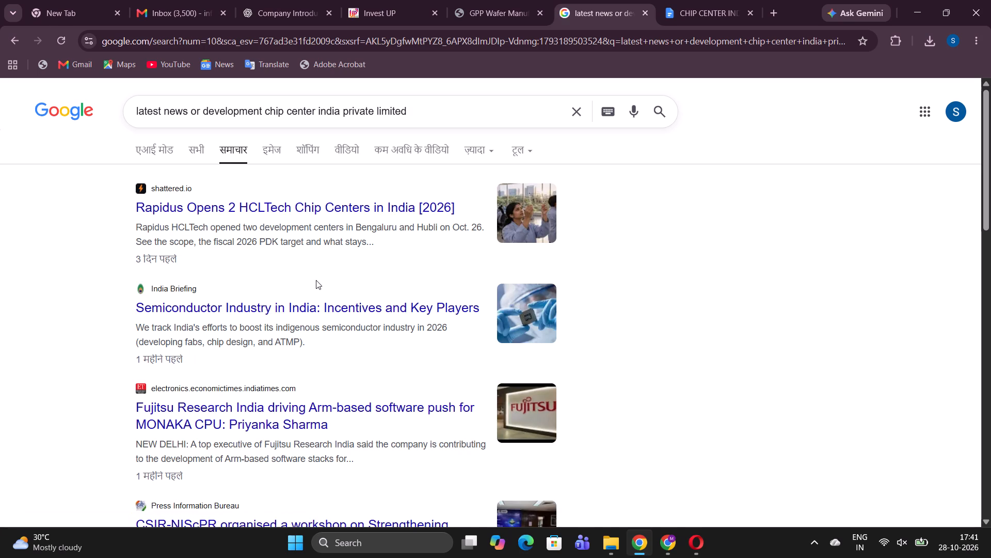
{"action": "scroll", "coordinate": [316, 280], "scroll_direction": "down", "scroll_amount": 3}
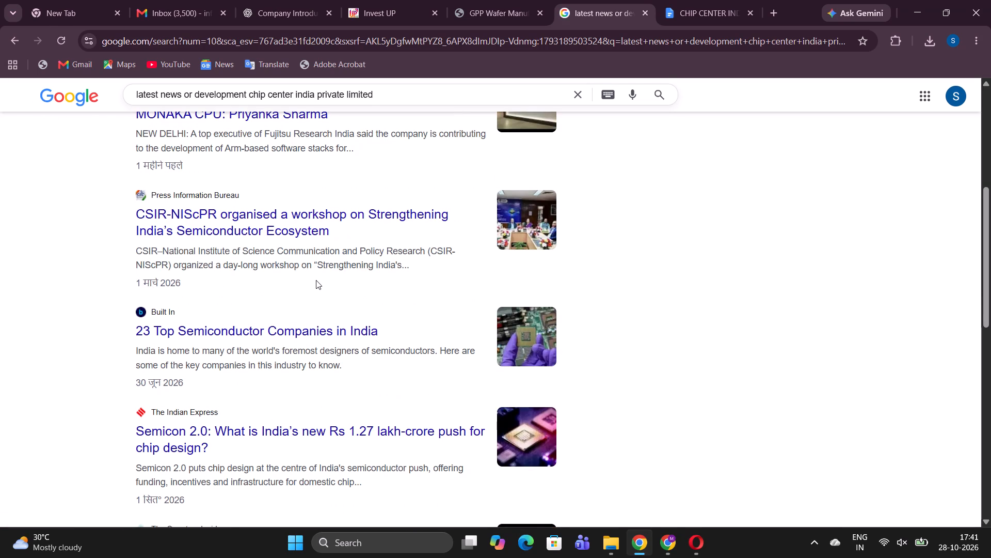
{"action": "scroll", "coordinate": [316, 280], "scroll_direction": "down", "scroll_amount": 2}
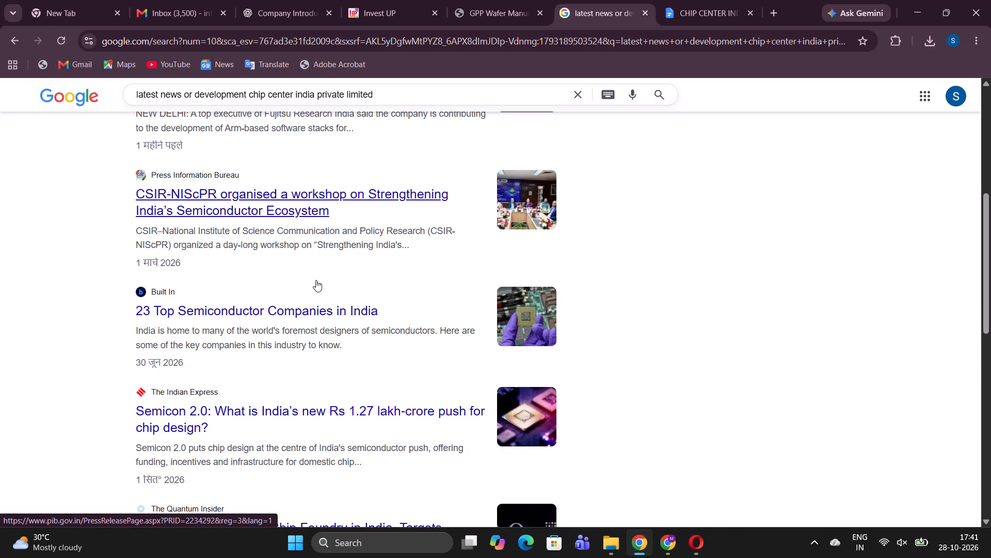
{"action": "scroll", "coordinate": [316, 280], "scroll_direction": "down", "scroll_amount": 1}
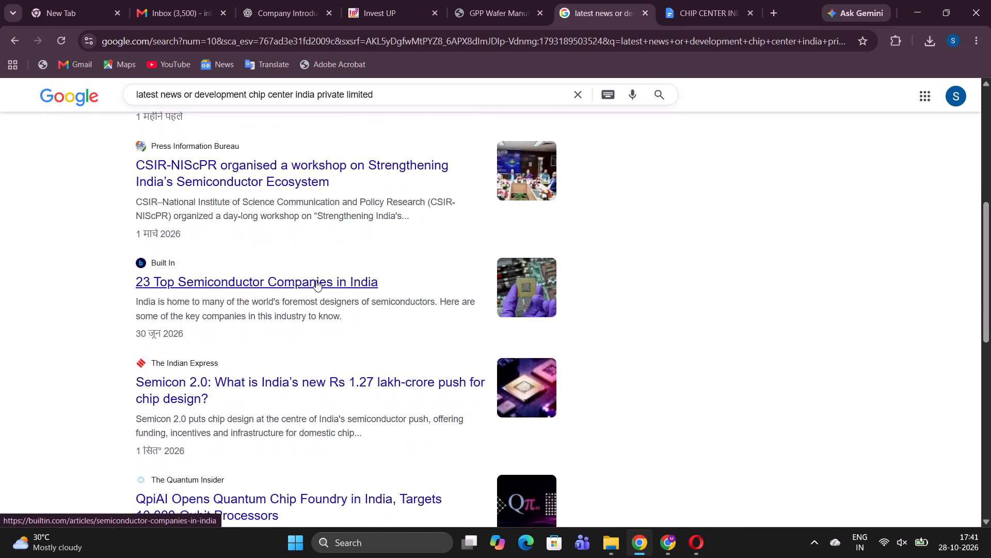
{"action": "scroll", "coordinate": [333, 344], "scroll_direction": "up", "scroll_amount": 10}
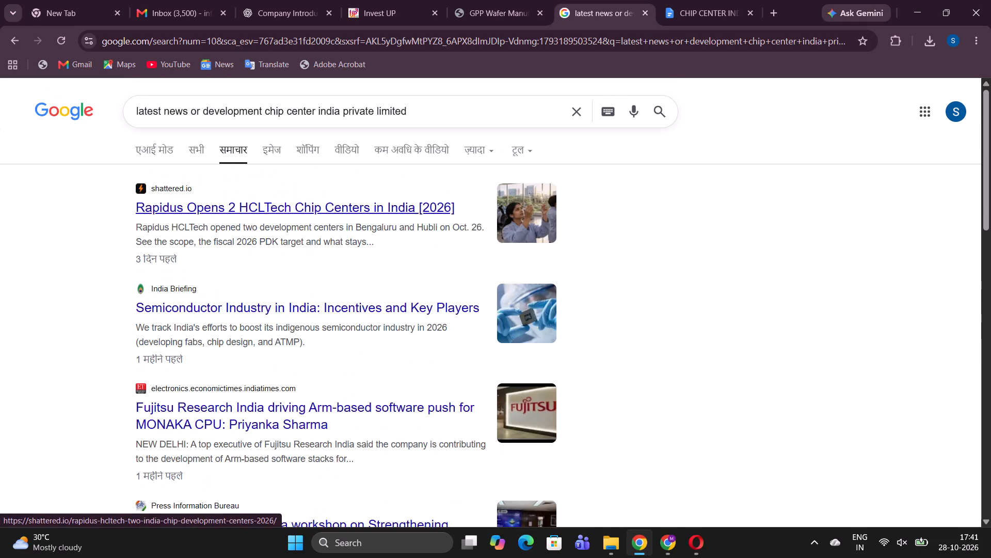
{"action": "left_click", "coordinate": [195, 147]}
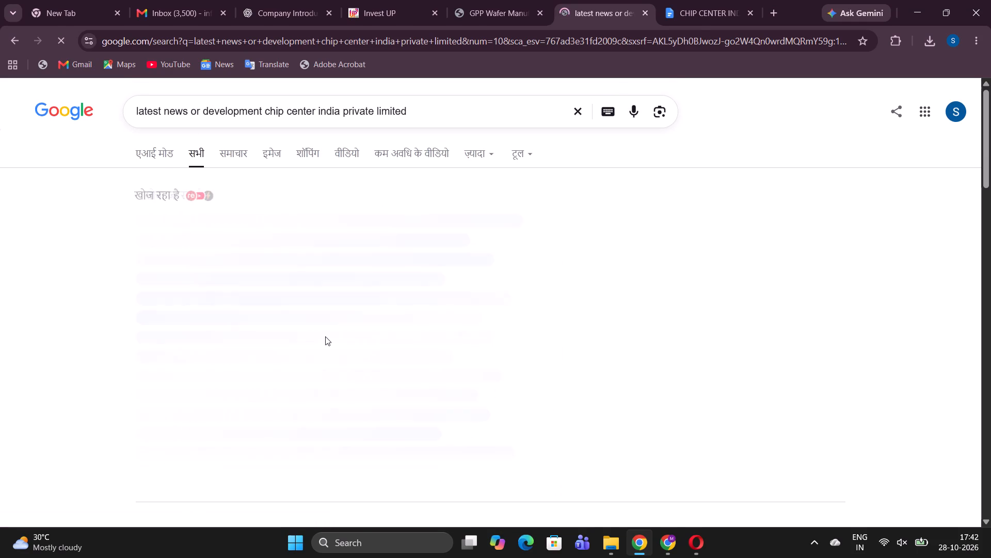
{"action": "scroll", "coordinate": [325, 336], "scroll_direction": "down", "scroll_amount": 1}
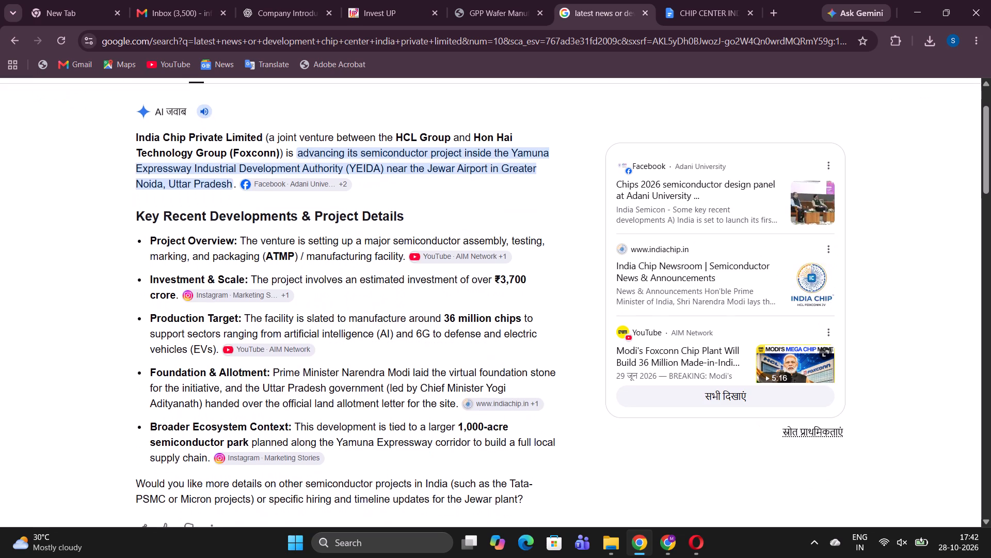
{"action": "scroll", "coordinate": [325, 336], "scroll_direction": "down", "scroll_amount": 6}
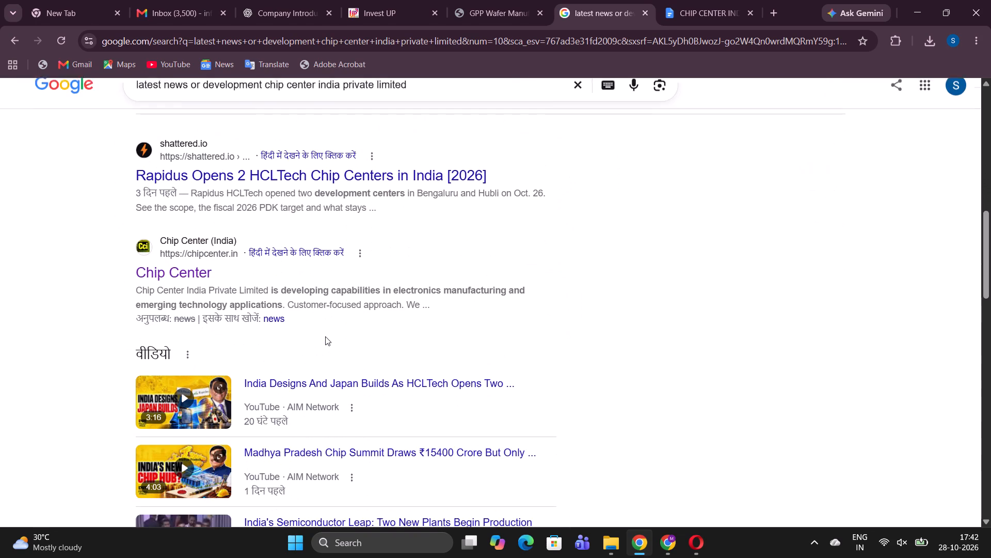
{"action": "scroll", "coordinate": [325, 336], "scroll_direction": "down", "scroll_amount": 1}
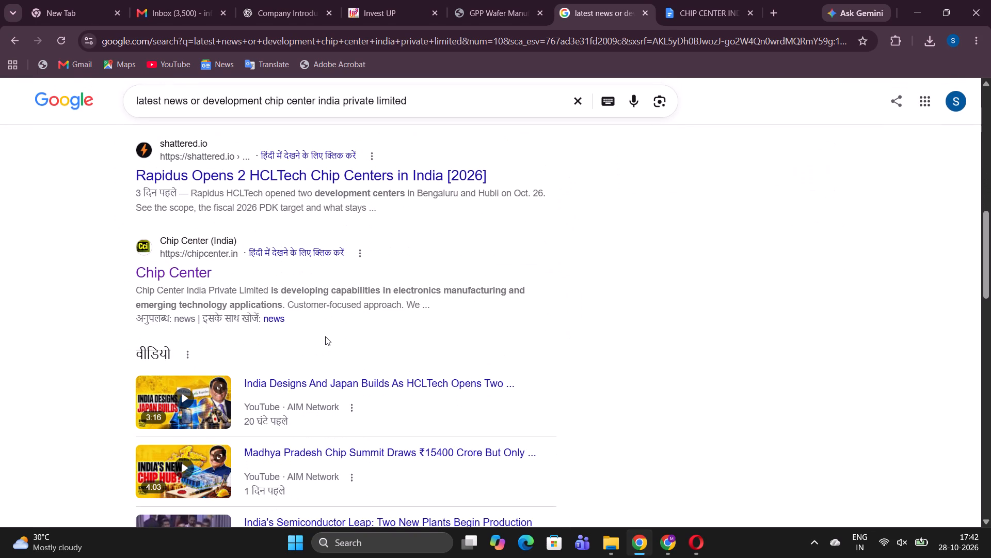
Examine the remaining web and video results for recent developments about Chip Center India Private Limited.
{"action": "scroll", "coordinate": [325, 336], "scroll_direction": "down", "scroll_amount": 7}
{"action": "scroll", "coordinate": [325, 336], "scroll_direction": "up", "scroll_amount": 1}
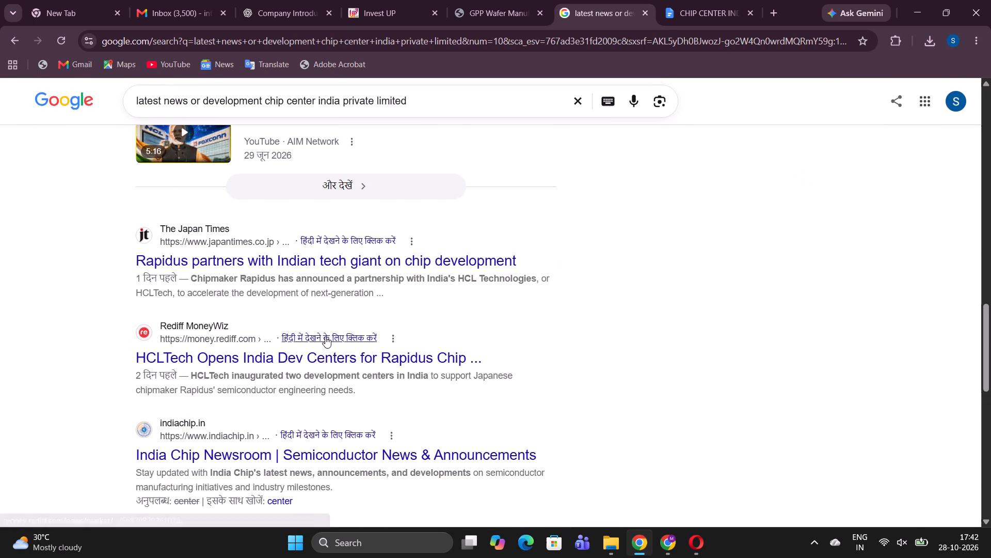
{"action": "scroll", "coordinate": [325, 336], "scroll_direction": "down", "scroll_amount": 6}
{"action": "scroll", "coordinate": [325, 336], "scroll_direction": "up", "scroll_amount": 1}
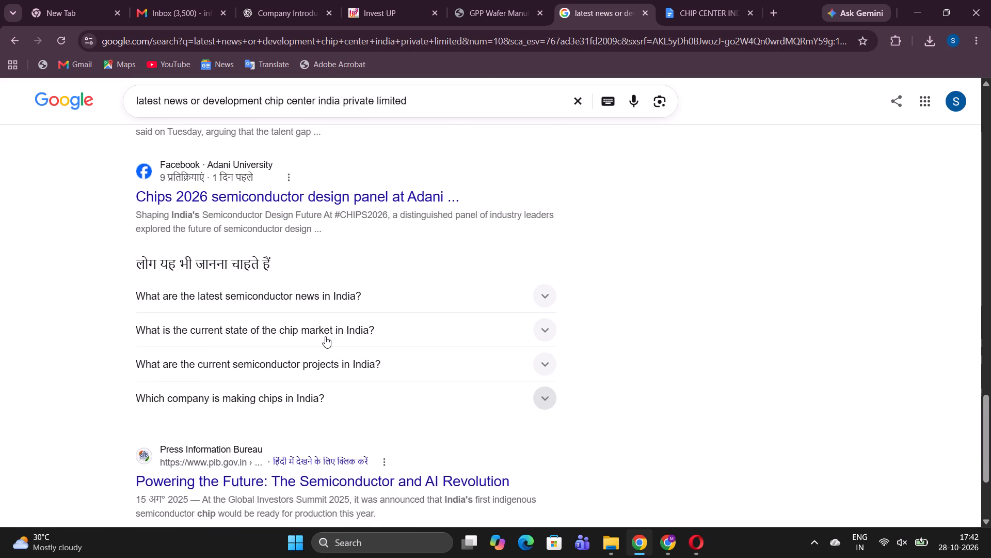
{"action": "scroll", "coordinate": [325, 336], "scroll_direction": "up", "scroll_amount": 9}
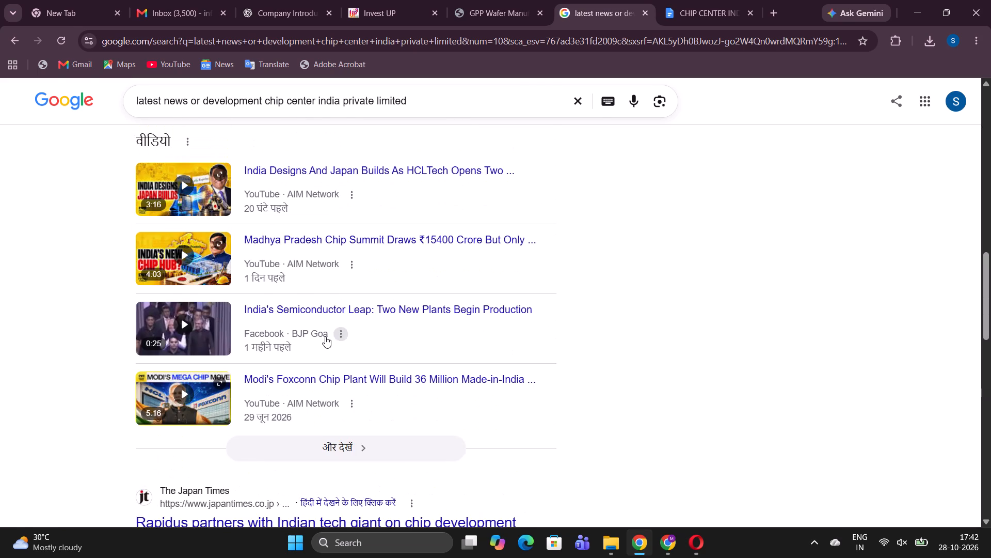
{"action": "scroll", "coordinate": [325, 336], "scroll_direction": "up", "scroll_amount": 12}
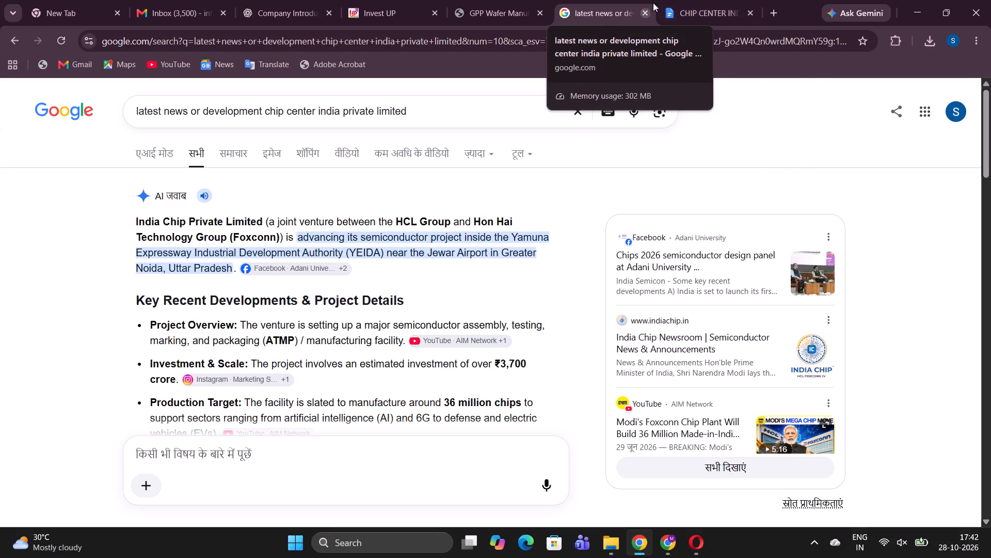
Enter "N/A" in the Recent News/Development section of the one pager.
{"action": "left_click", "coordinate": [700, 19]}
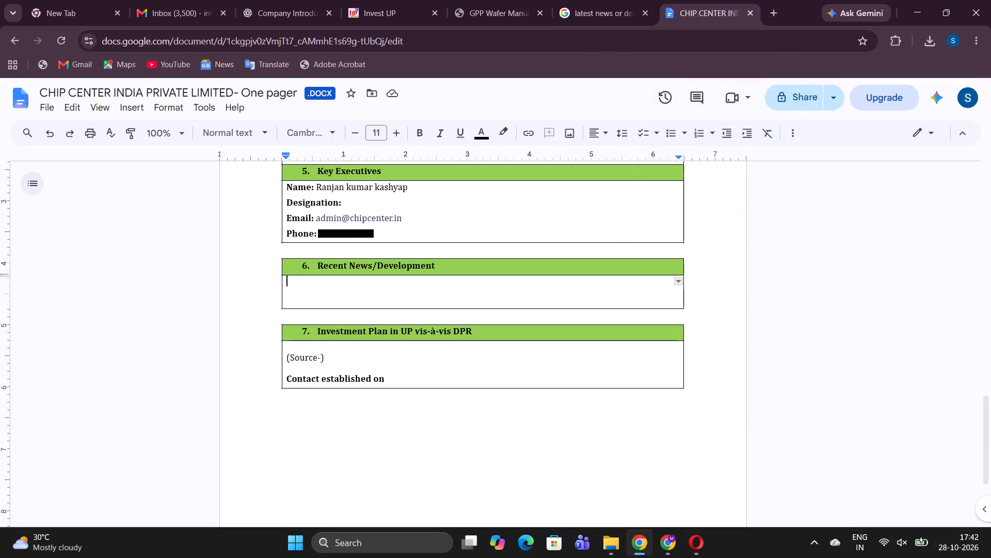
{"action": "key", "text": "n"}
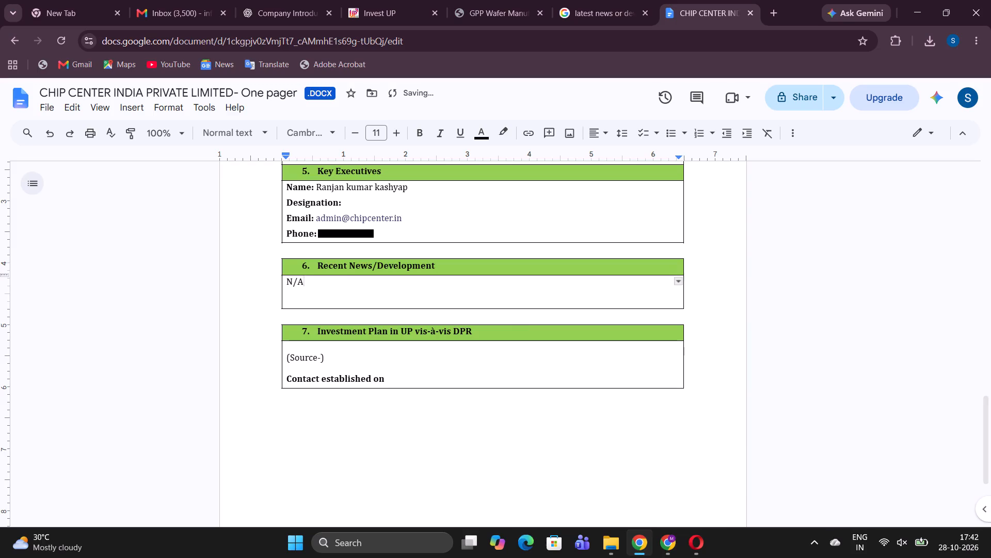
Place the cursor just before "(Source-)" in the Investment Plan in UP vis-à-vis DPR section.
{"action": "left_click", "coordinate": [290, 347]}
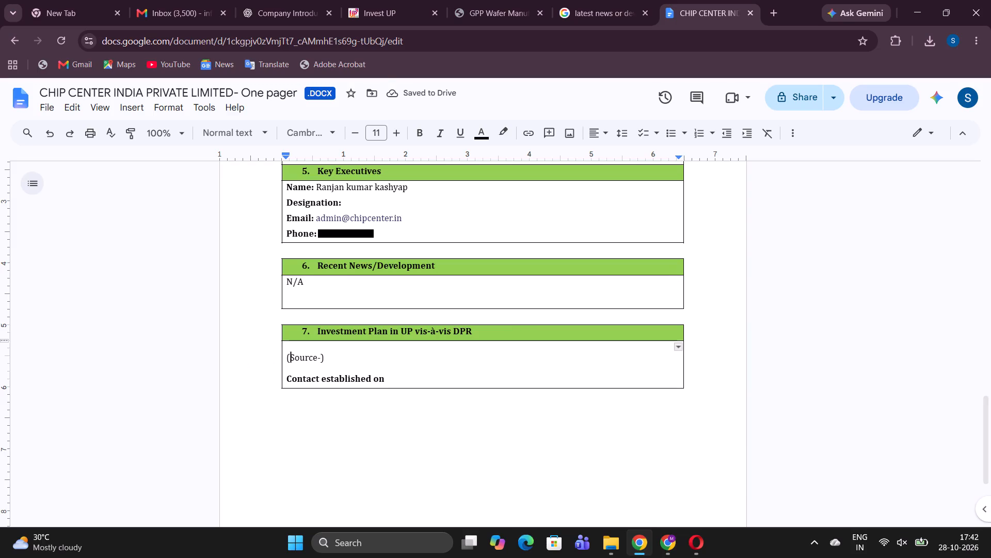
{"action": "key", "text": "Left"}
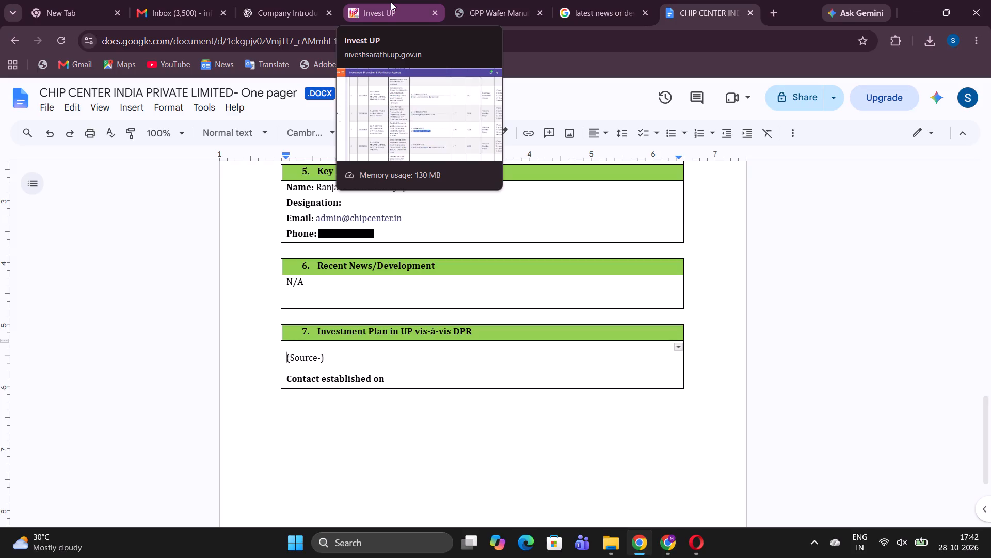
Change the Google query to search for "Turnover of chip center india private limited".
{"action": "left_click", "coordinate": [605, 5]}
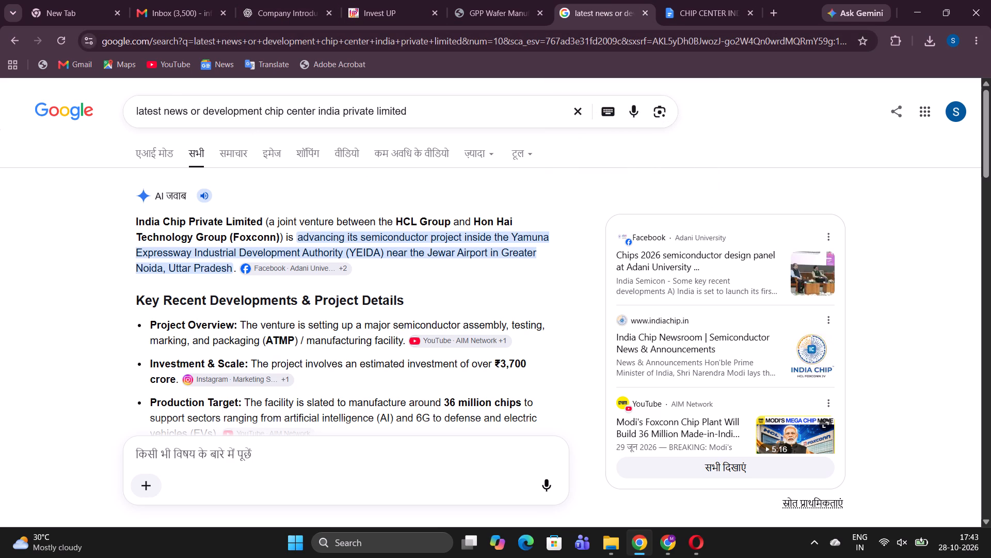
{"action": "left_click_drag", "start_coordinate": [262, 111], "coordinate": [125, 103]}
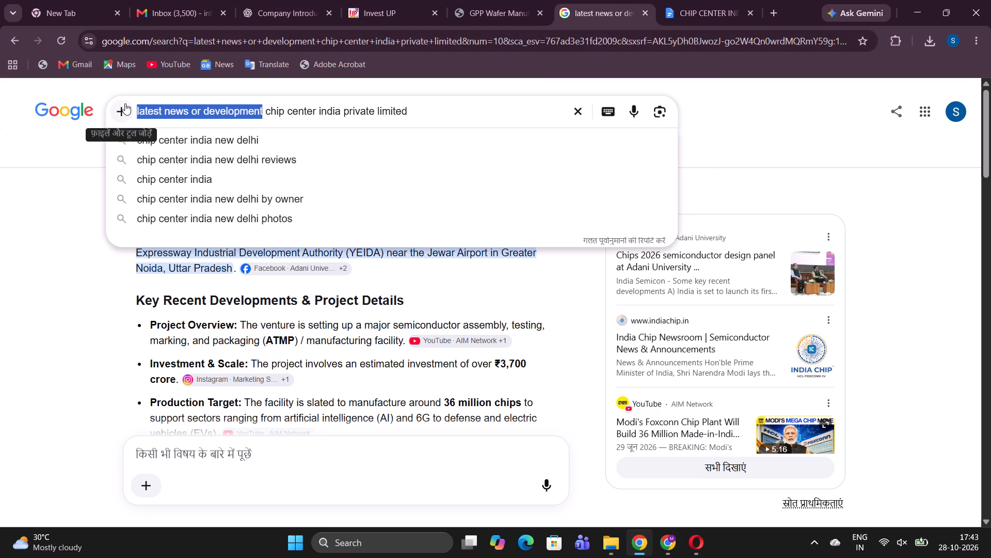
{"action": "key", "text": "BackSpace"}
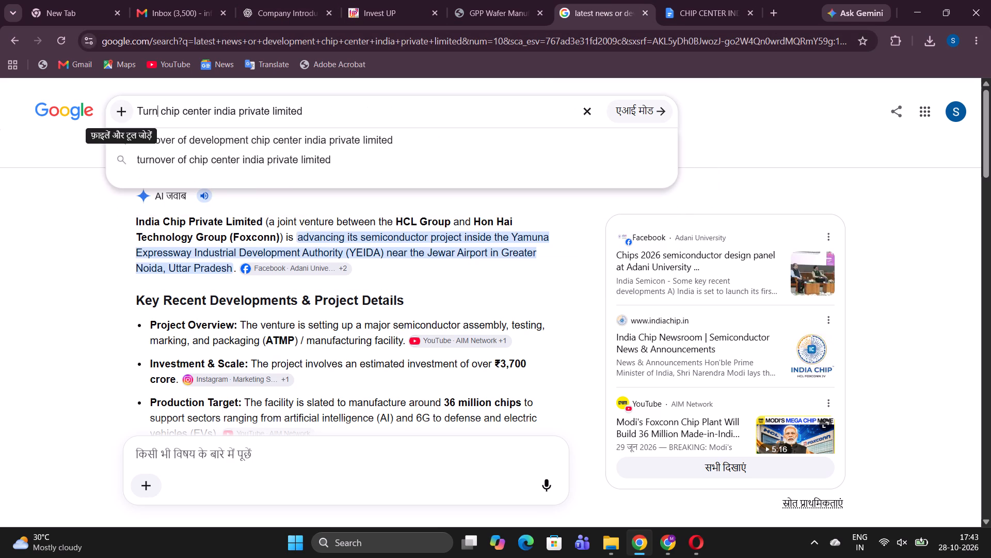
{"action": "key", "text": "BackSpace"}
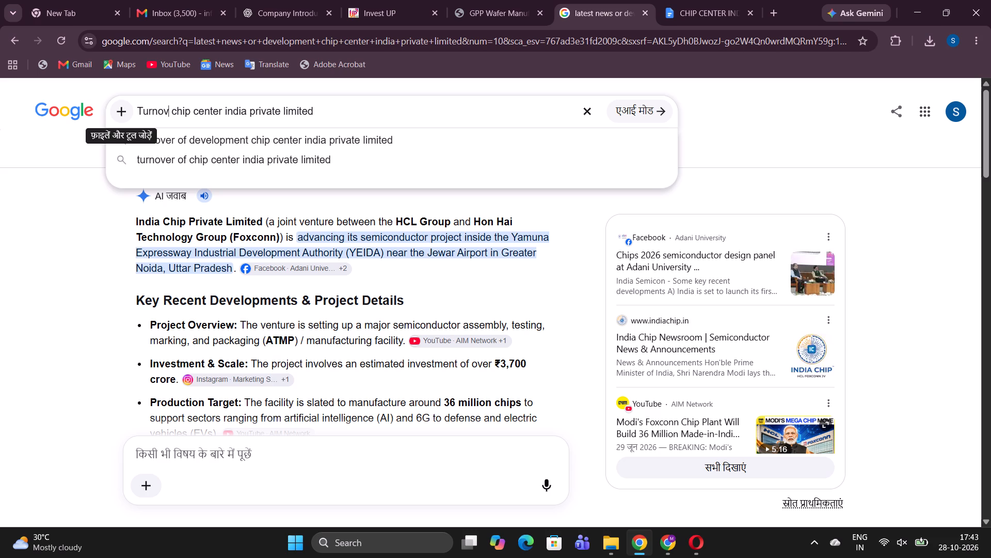
{"action": "type", "text": "er"}
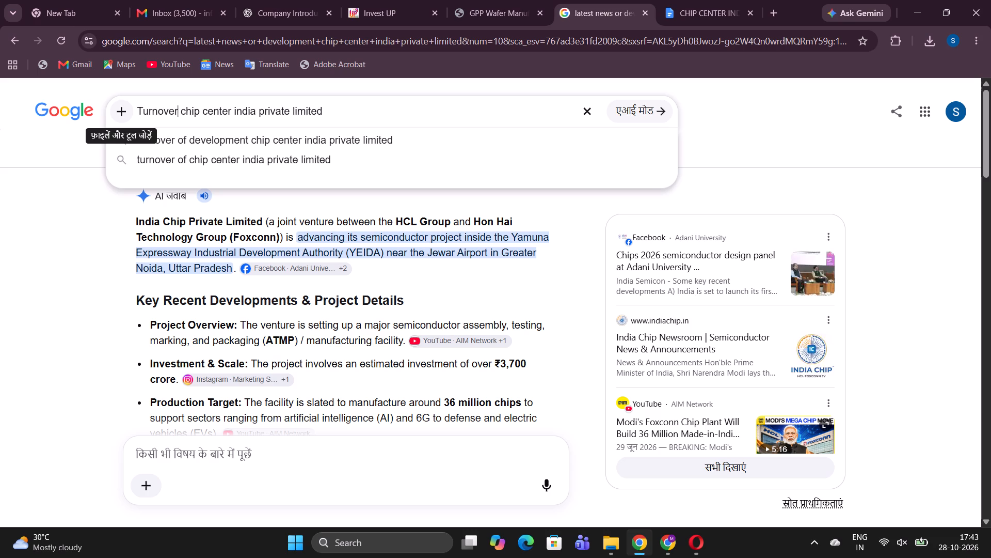
{"action": "key", "text": "space"}
{"action": "type", "text": "of"}
{"action": "key", "text": "space"}
{"action": "key", "text": "Return"}
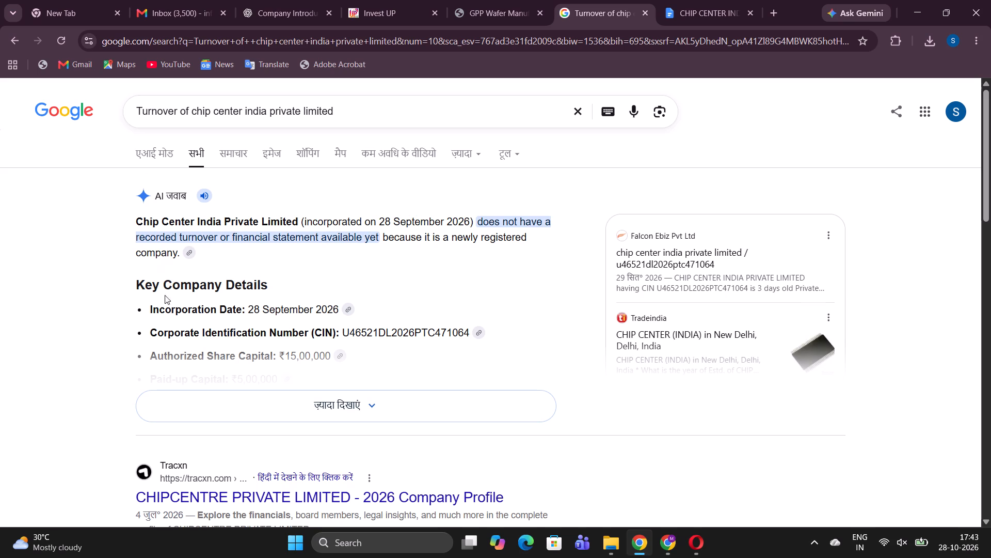
Open the Tracxn company profile of CHIPCENTRE PRIVATE LIMITED and copy its two About paragraphs.
{"action": "scroll", "coordinate": [192, 250], "scroll_direction": "down", "scroll_amount": 2}
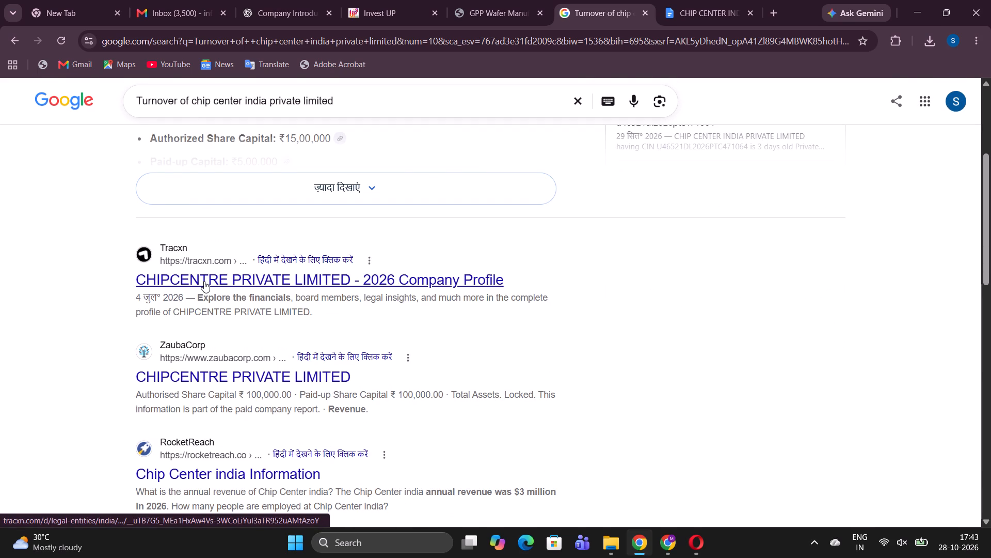
{"action": "left_click", "coordinate": [204, 281]}
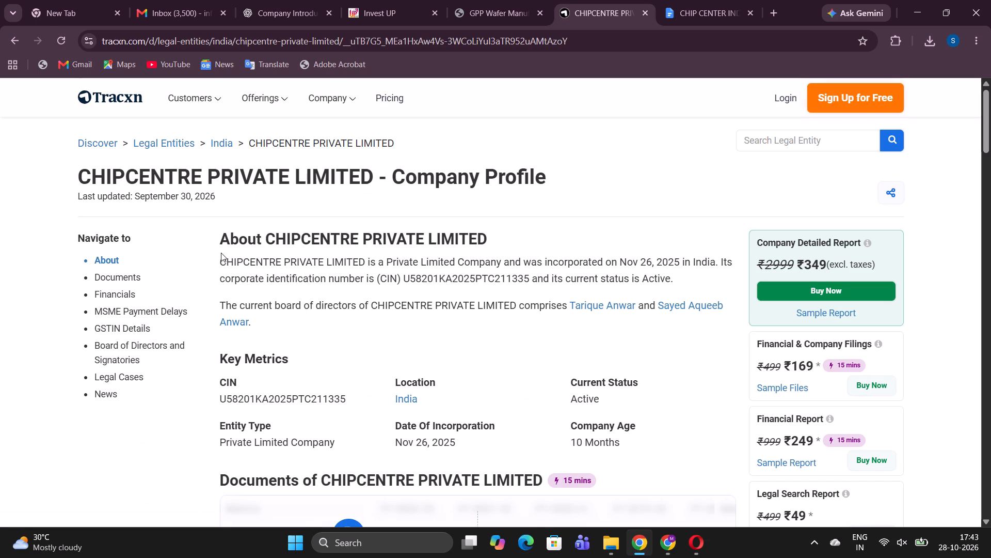
{"action": "left_click_drag", "start_coordinate": [220, 261], "coordinate": [246, 331]}
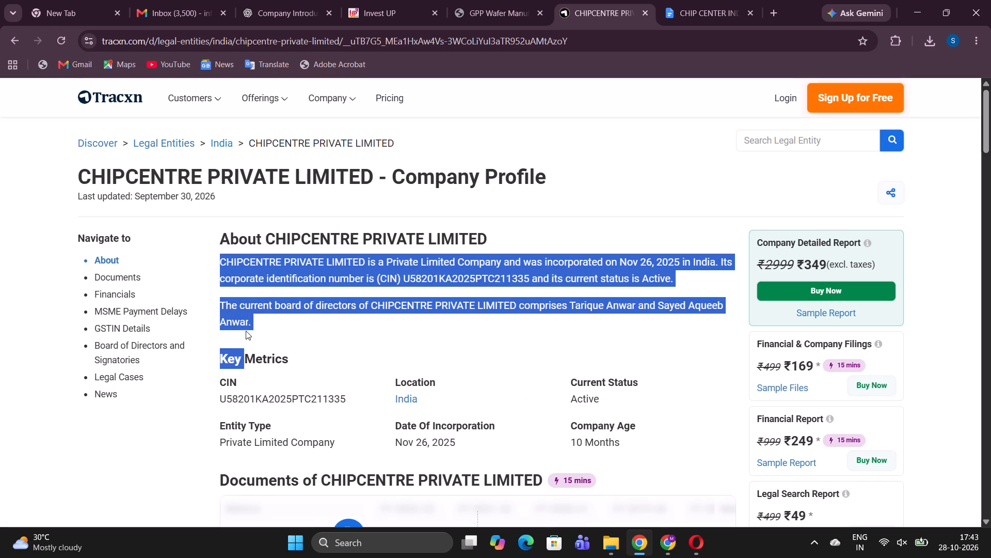
{"action": "left_click_drag", "start_coordinate": [246, 331], "coordinate": [252, 323]}
{"action": "key", "text": "ctrl+c"}
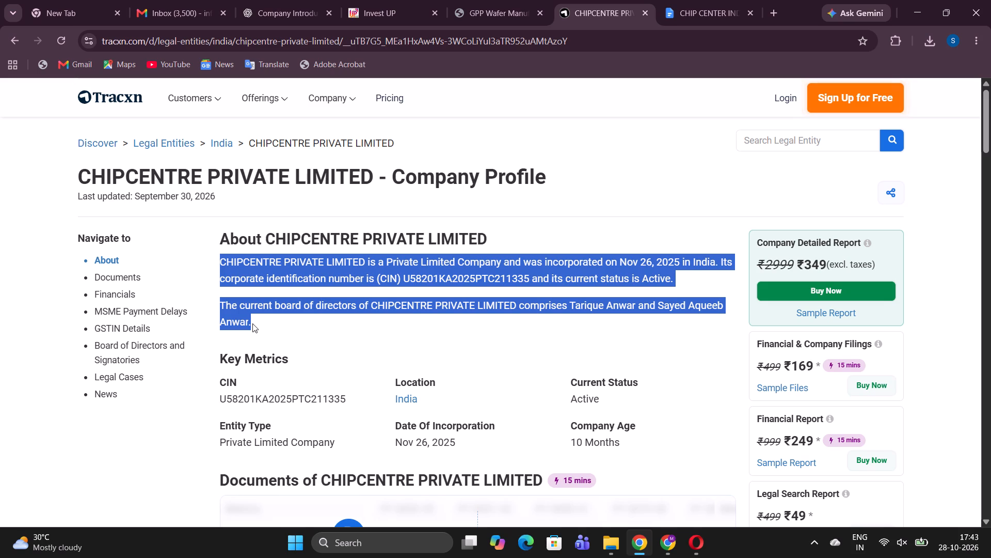
Close the GPP Wafer Manufacturing project report.
{"action": "left_click", "coordinate": [510, 10]}
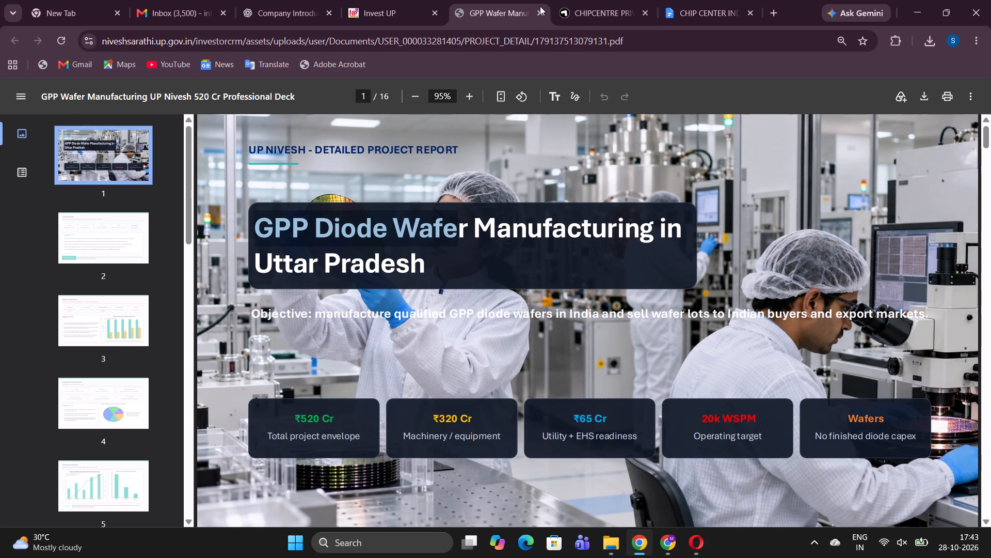
{"action": "left_click", "coordinate": [540, 6]}
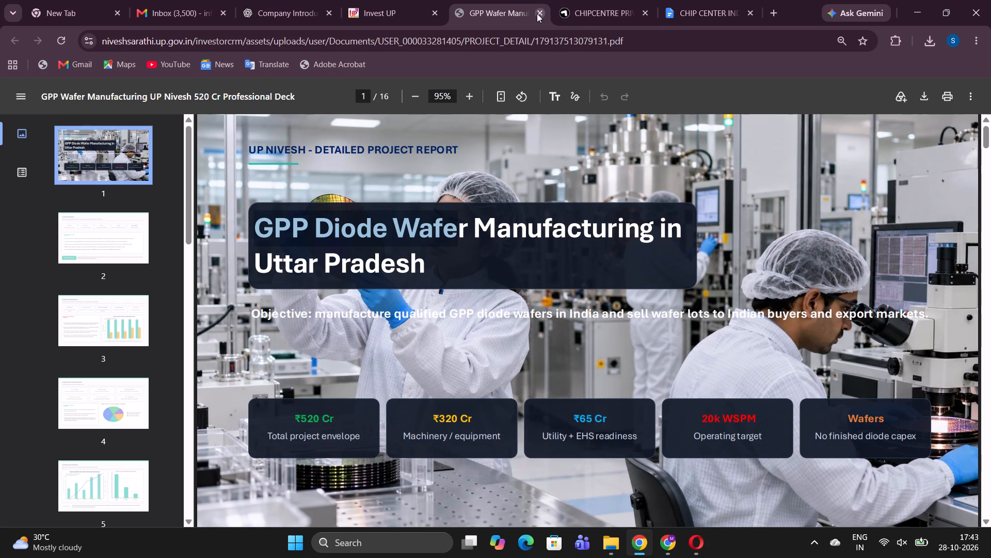
{"action": "left_click", "coordinate": [537, 13]}
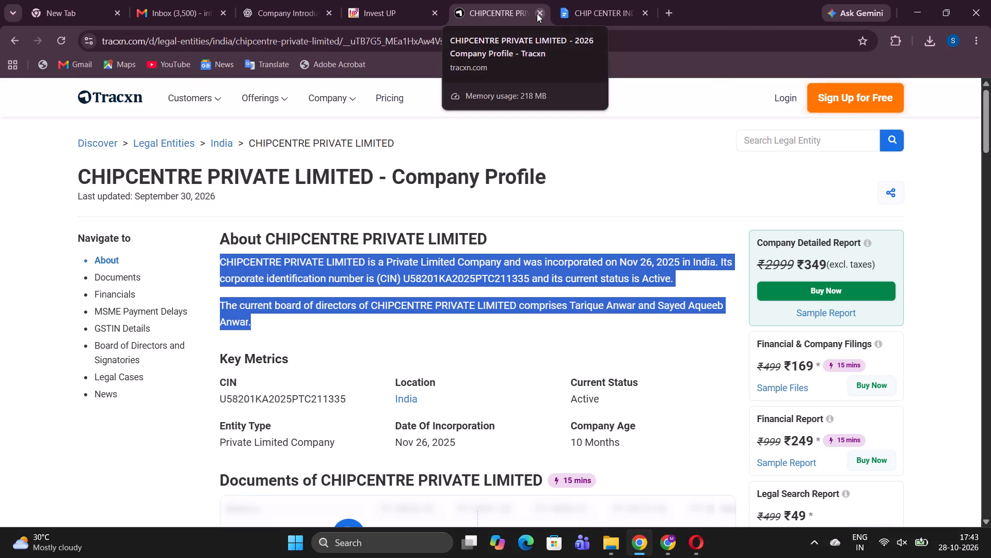
Paste the copied About paragraphs above "(Source-)" in the one pager's Investment Plan in UP vis-à-vis DPR section.
{"action": "left_click", "coordinate": [584, 3]}
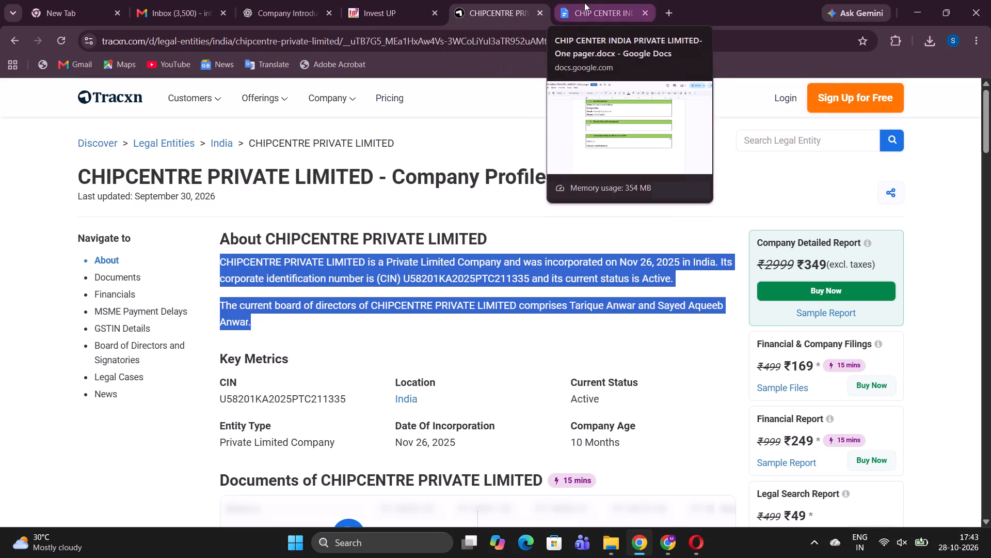
{"action": "key", "text": "ctrl+v"}
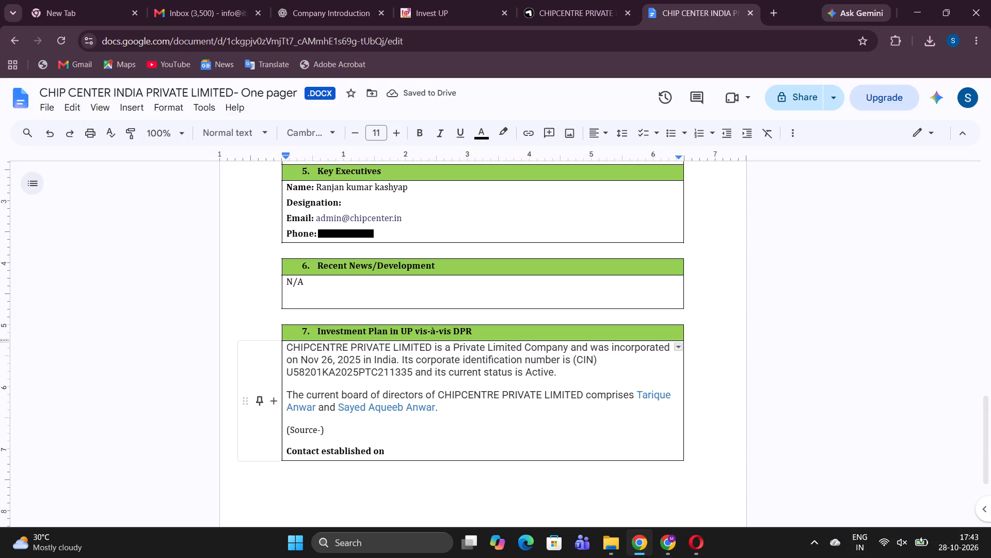
Format the pasted company paragraphs in the Investment Plan section as Cambria, size 11.
{"action": "left_click_drag", "start_coordinate": [287, 347], "coordinate": [438, 406]}
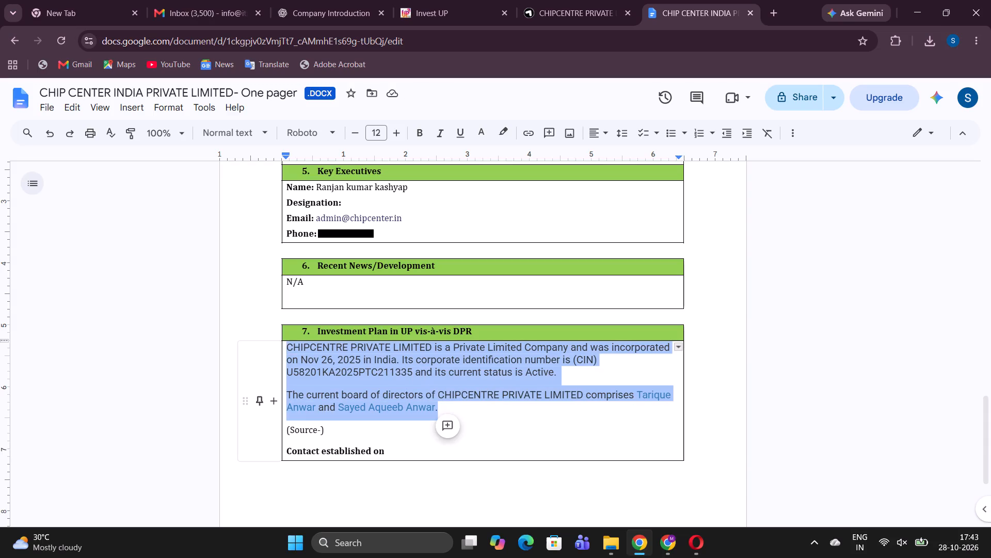
{"action": "left_click", "coordinate": [353, 135]}
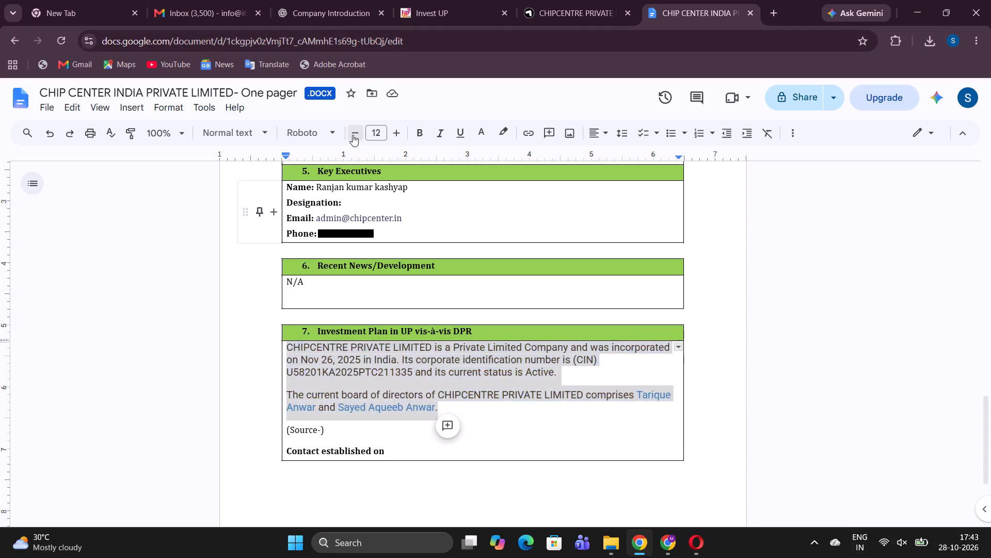
{"action": "left_click", "coordinate": [328, 127]}
{"action": "left_click", "coordinate": [332, 204]}
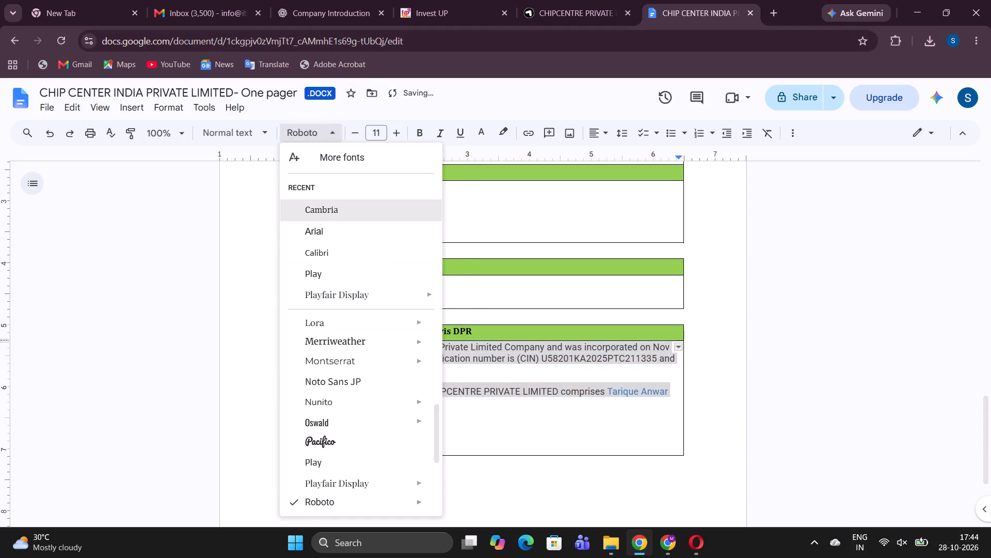
Join the board of directors paragraph to the end of the incorporation paragraph in the Investment Plan section, separated by a space.
{"action": "left_click", "coordinate": [439, 370]}
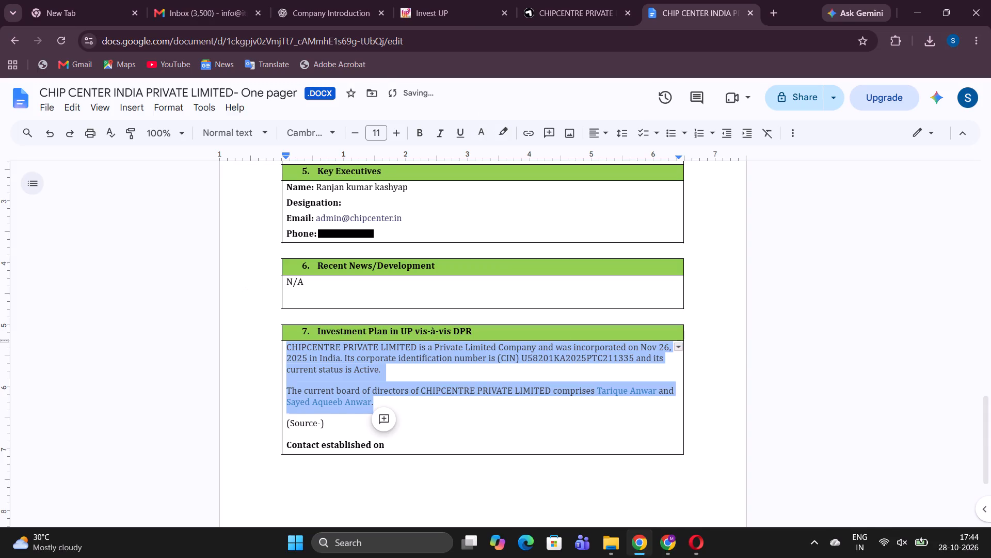
{"action": "left_click", "coordinate": [286, 379]}
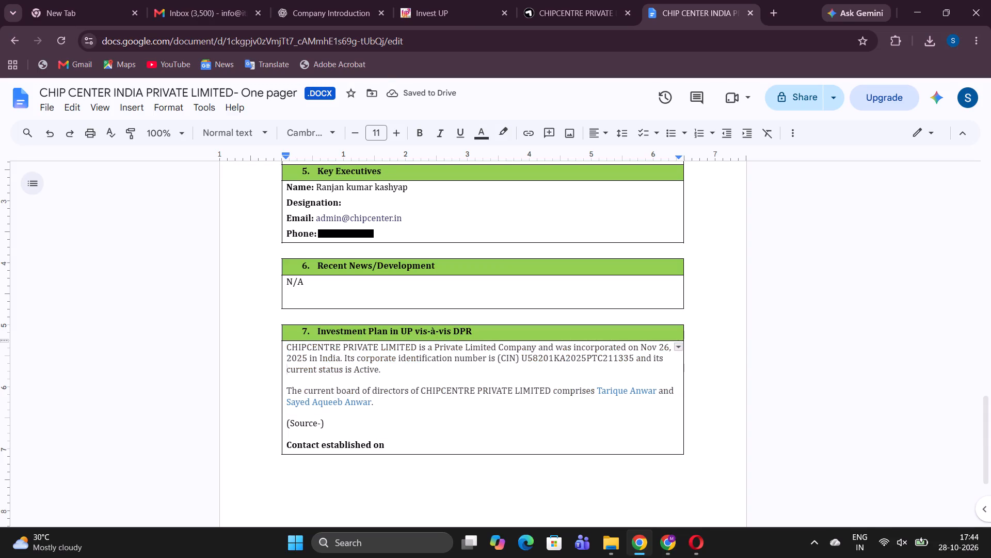
{"action": "key", "text": "Down"}
{"action": "key", "text": "Left"}
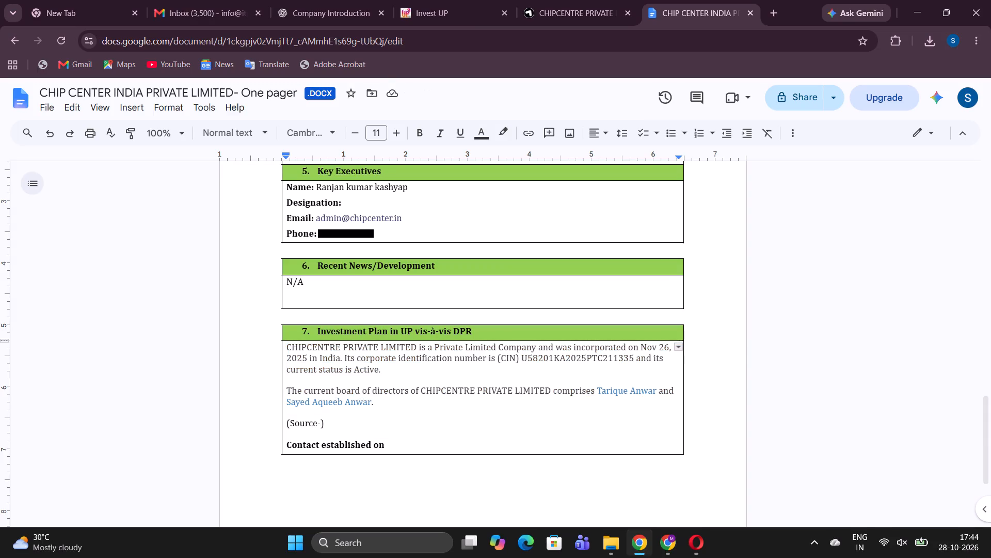
{"action": "left_click", "coordinate": [285, 380]}
{"action": "double_click", "coordinate": [286, 381]}
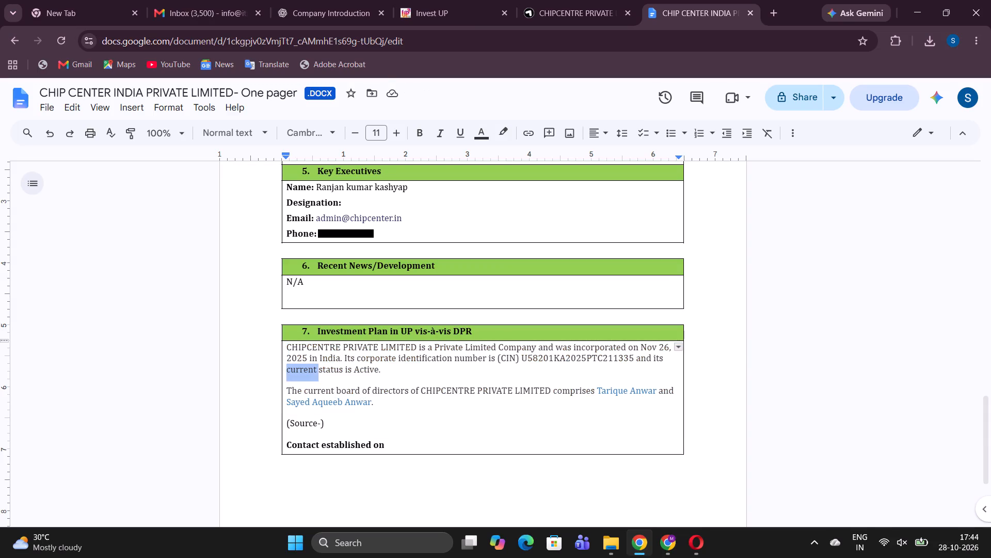
{"action": "left_click", "coordinate": [286, 391]}
{"action": "key", "text": "BackSpace"}
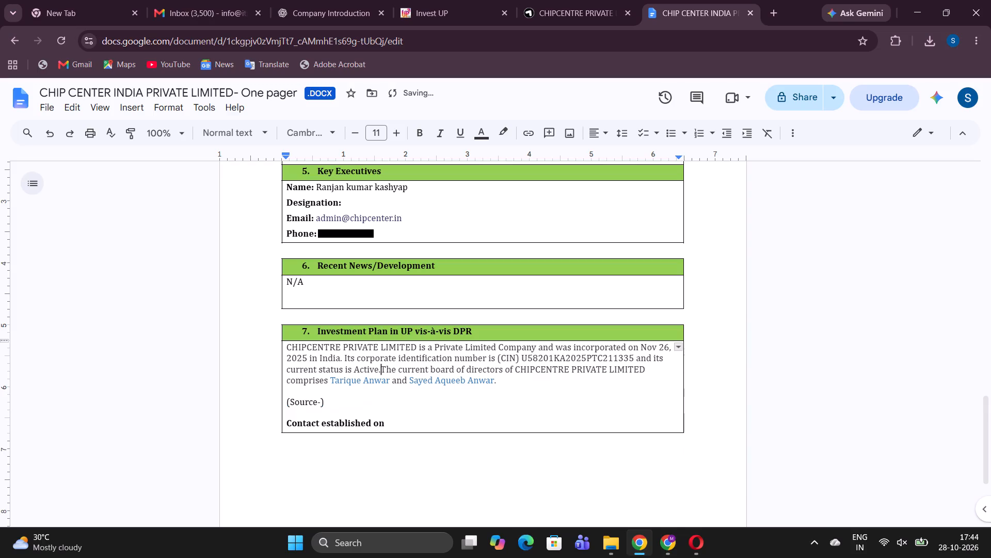
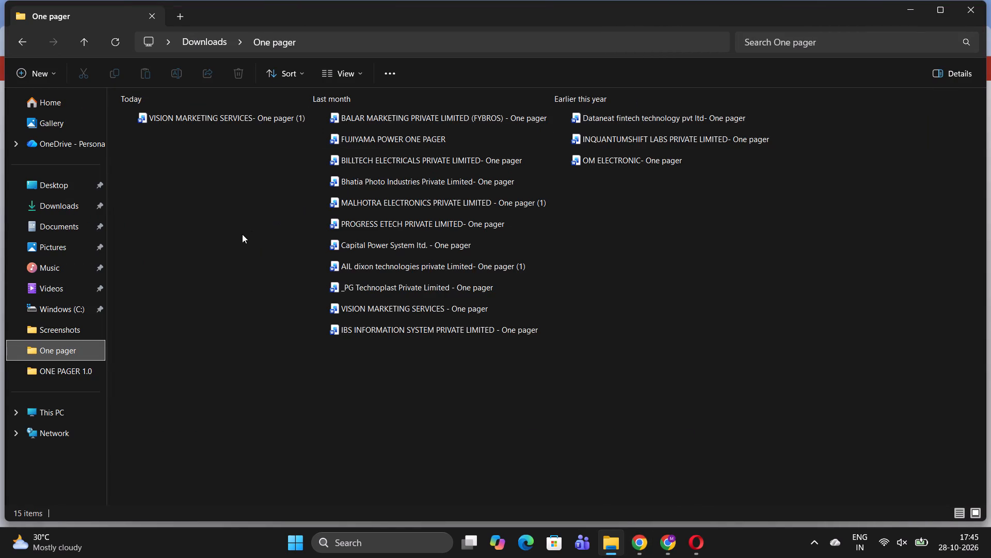
{"action": "left_click", "coordinate": [67, 210]}
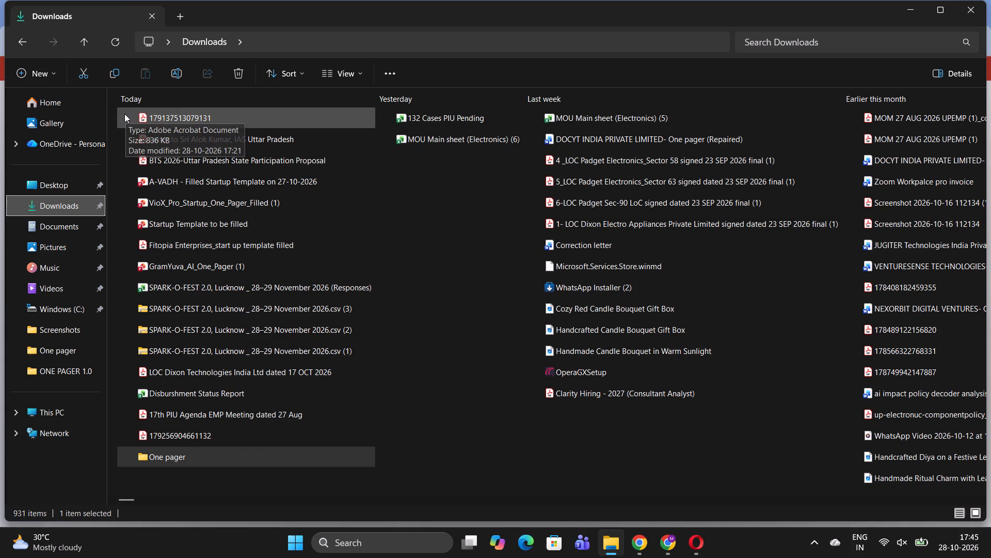
{"action": "triple_click", "coordinate": [152, 117]}
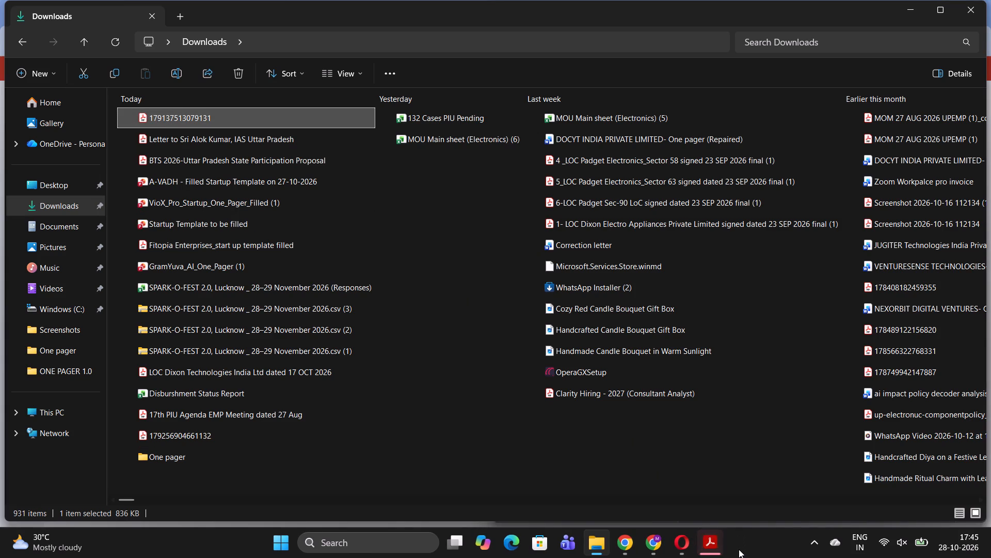
{"action": "left_click", "coordinate": [713, 548]}
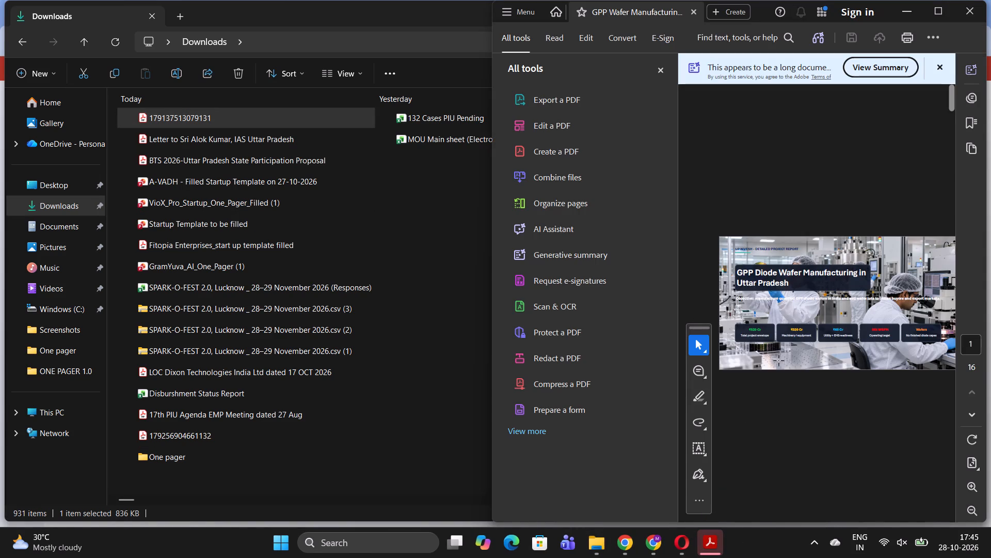
{"action": "left_click", "coordinate": [963, 9]}
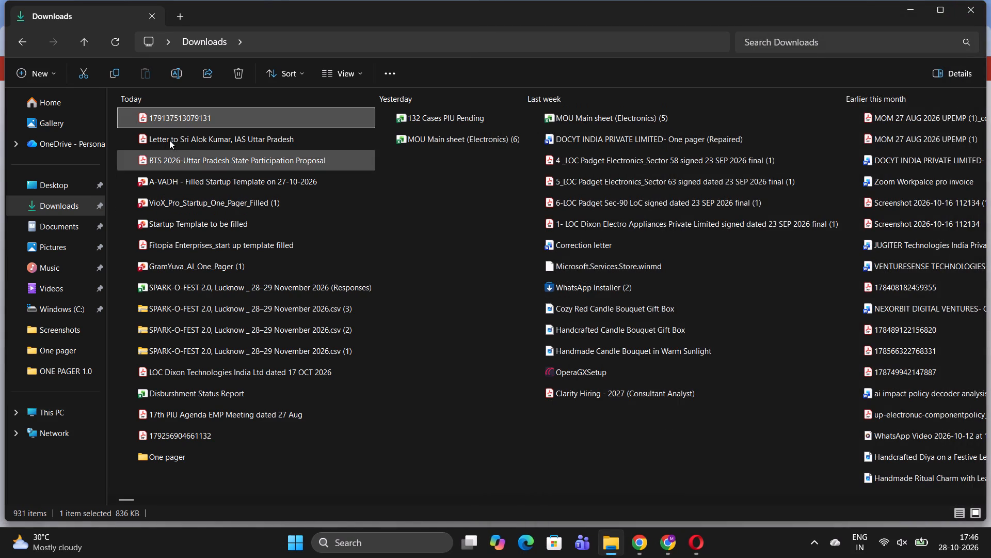
Delete the Downloads files dated today, from the letter to the IAS officer through SPARK-O-FEST 2.0, Lucknow _ 28–29 November 2026.csv (1).
{"action": "left_click_drag", "start_coordinate": [128, 134], "coordinate": [181, 222]}
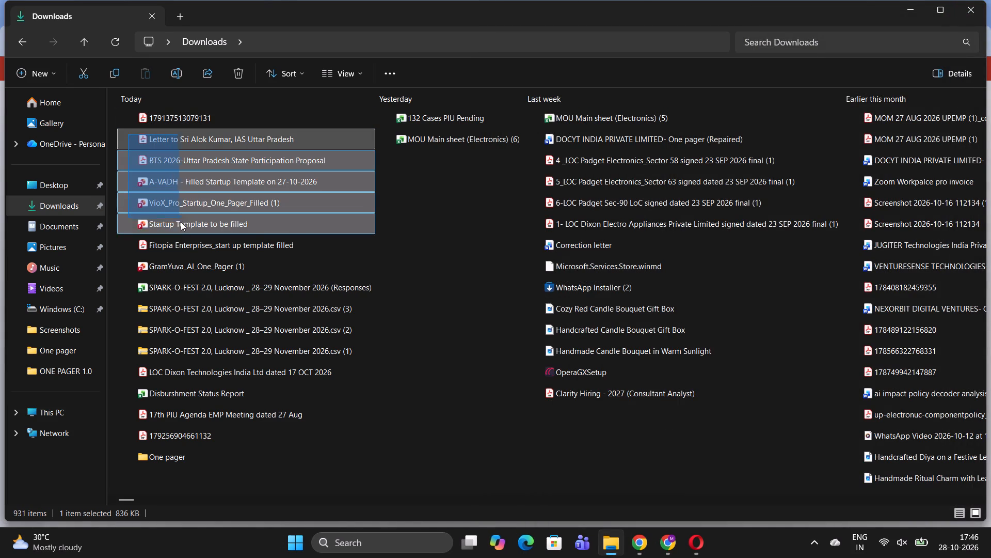
{"action": "left_click_drag", "start_coordinate": [181, 222], "coordinate": [217, 349]}
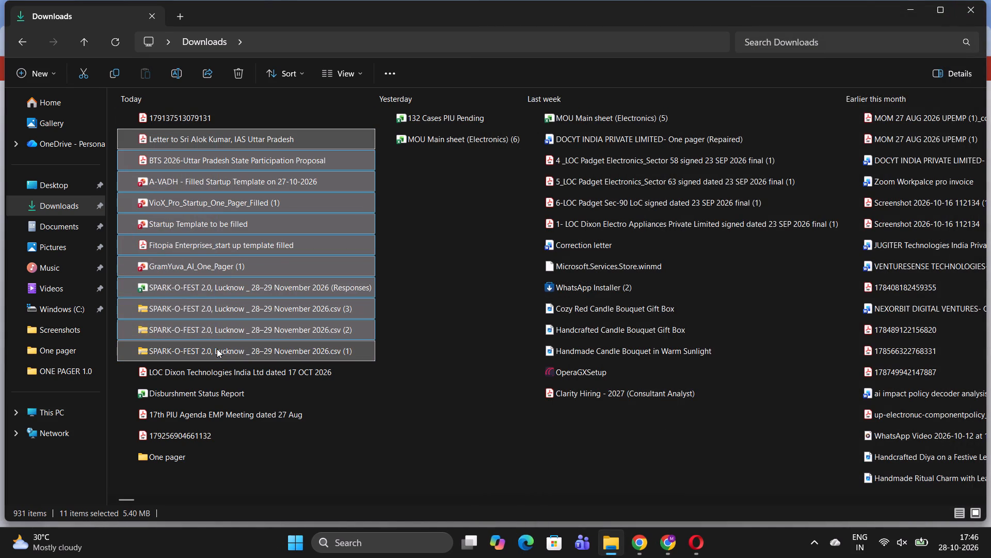
{"action": "key", "text": "Delete"}
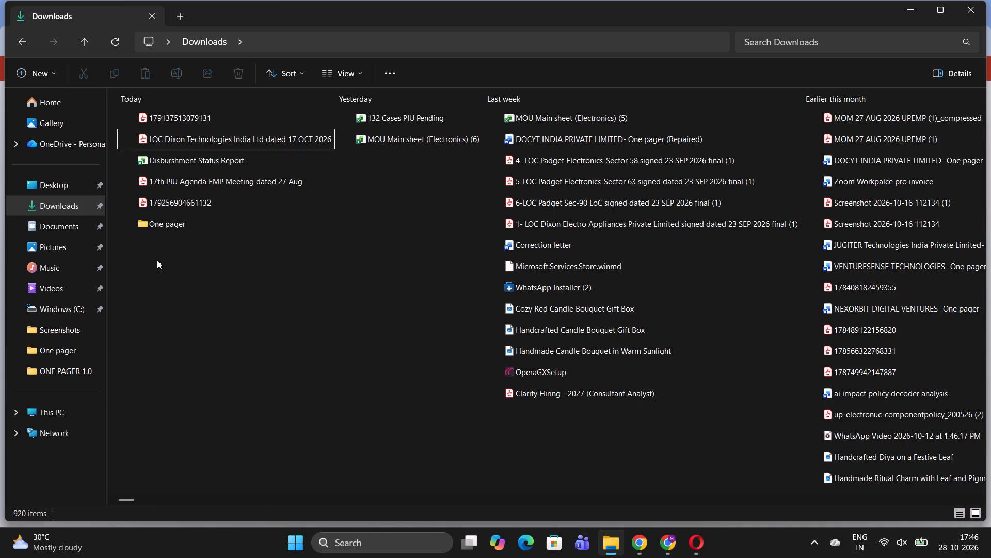
Minimise the open windows to reach the desktop and bring up the Shut Down Windows dialog.
{"action": "left_click", "coordinate": [74, 191]}
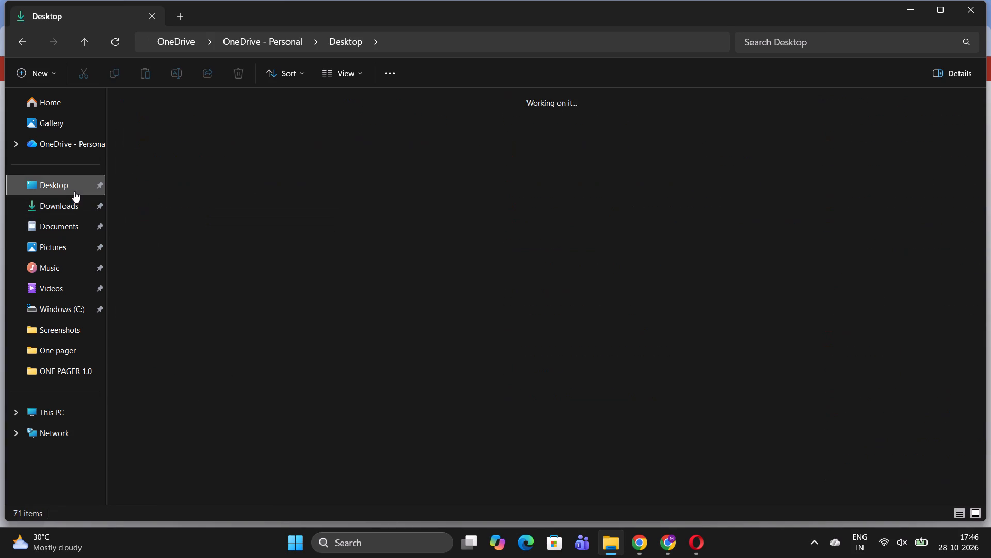
{"action": "left_click", "coordinate": [905, 3]}
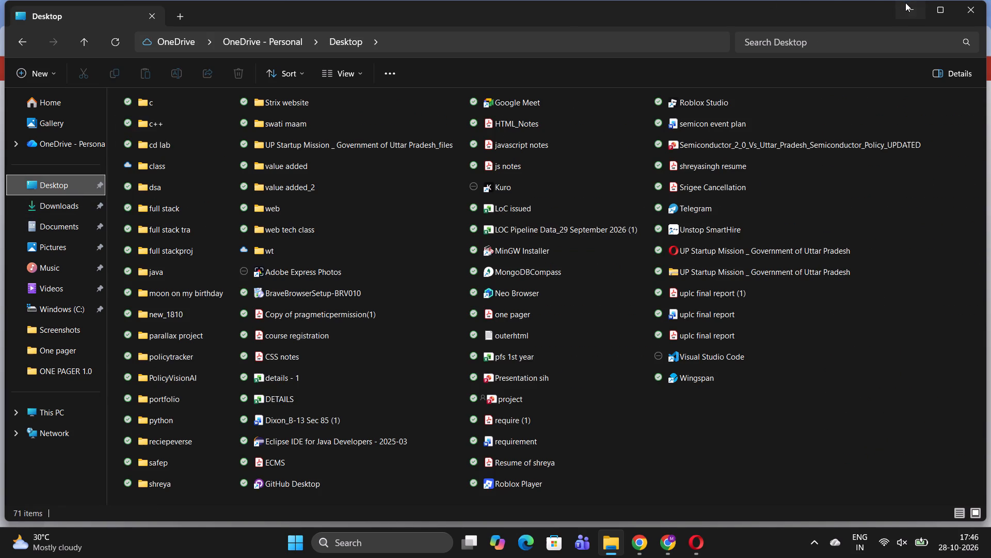
{"action": "left_click", "coordinate": [905, 3]}
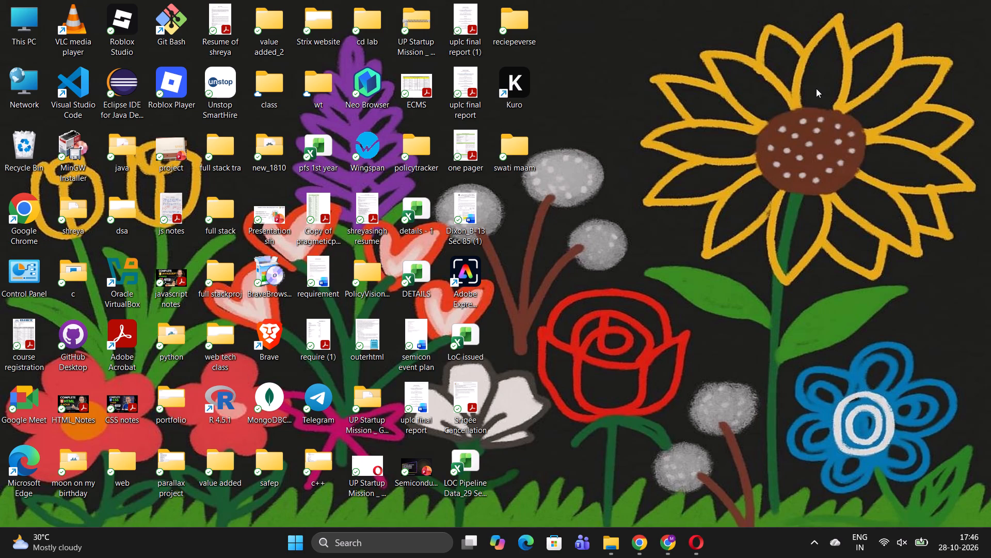
{"action": "key", "text": "alt+F4"}
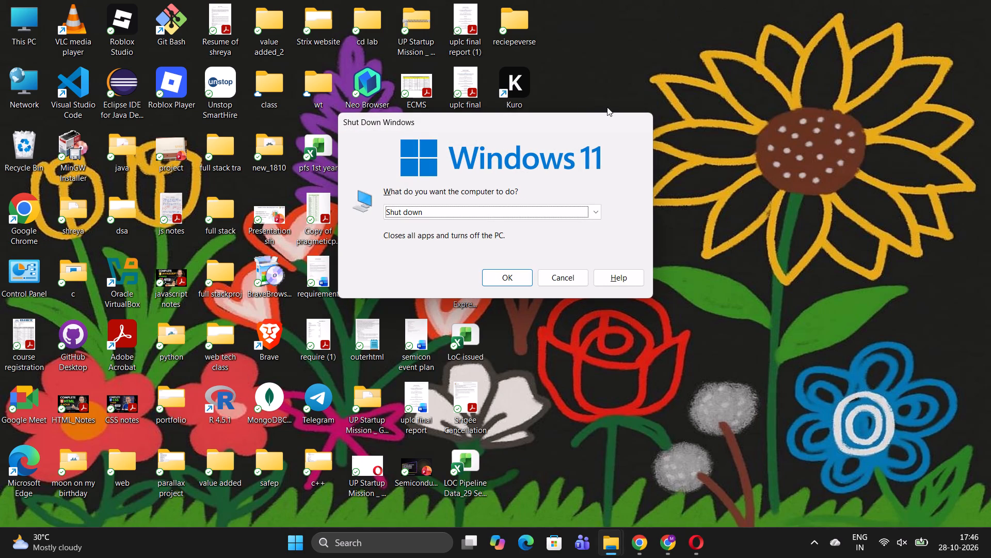